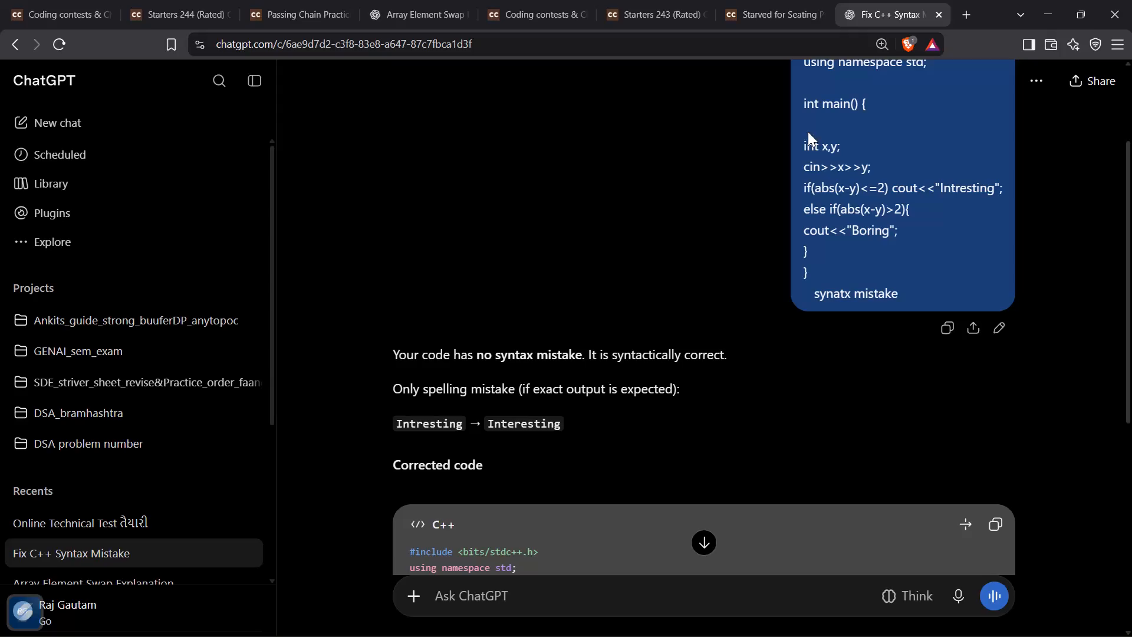
# Minimize the browser, open New folder on the desktop and search it for "mid".
pyautogui.click(1081, 0)
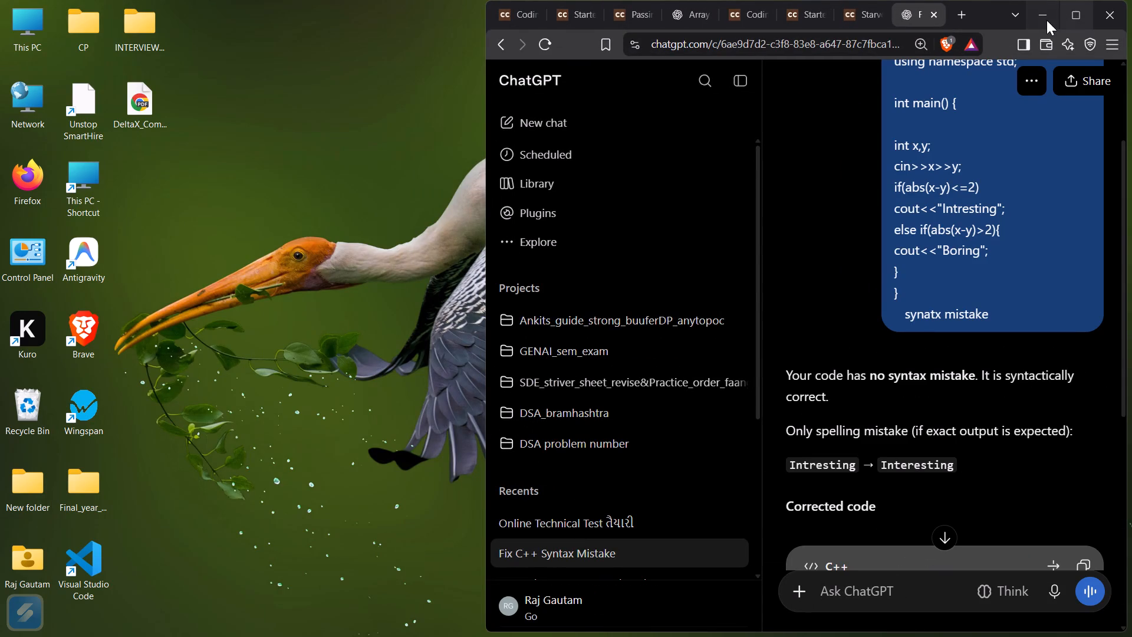
pyautogui.click(1047, 19)
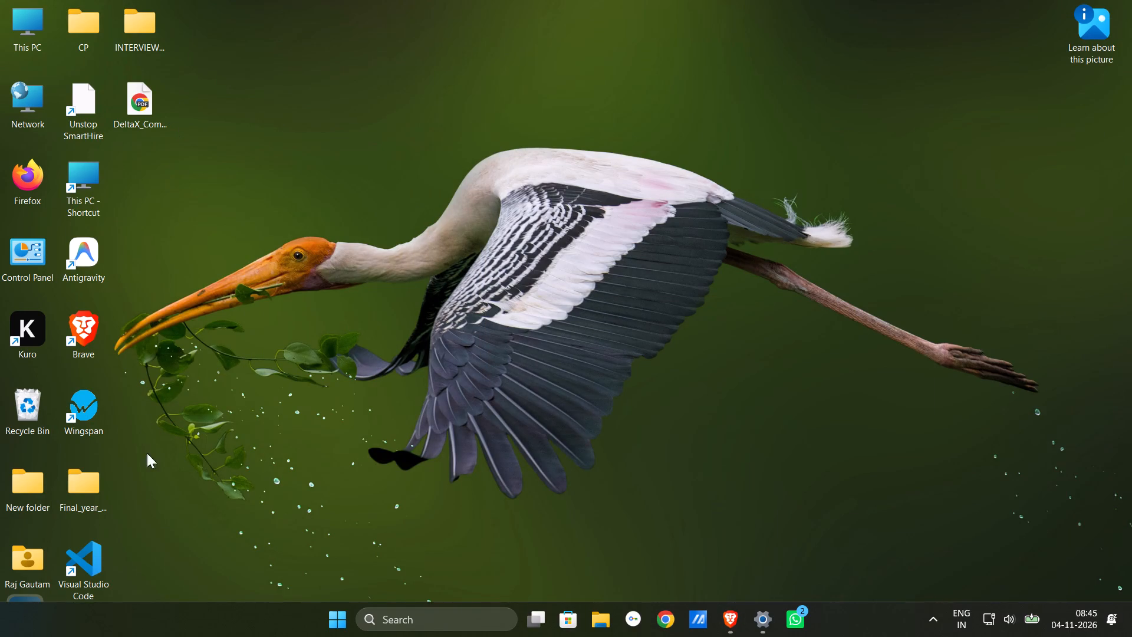
pyautogui.doubleClick(33, 496)
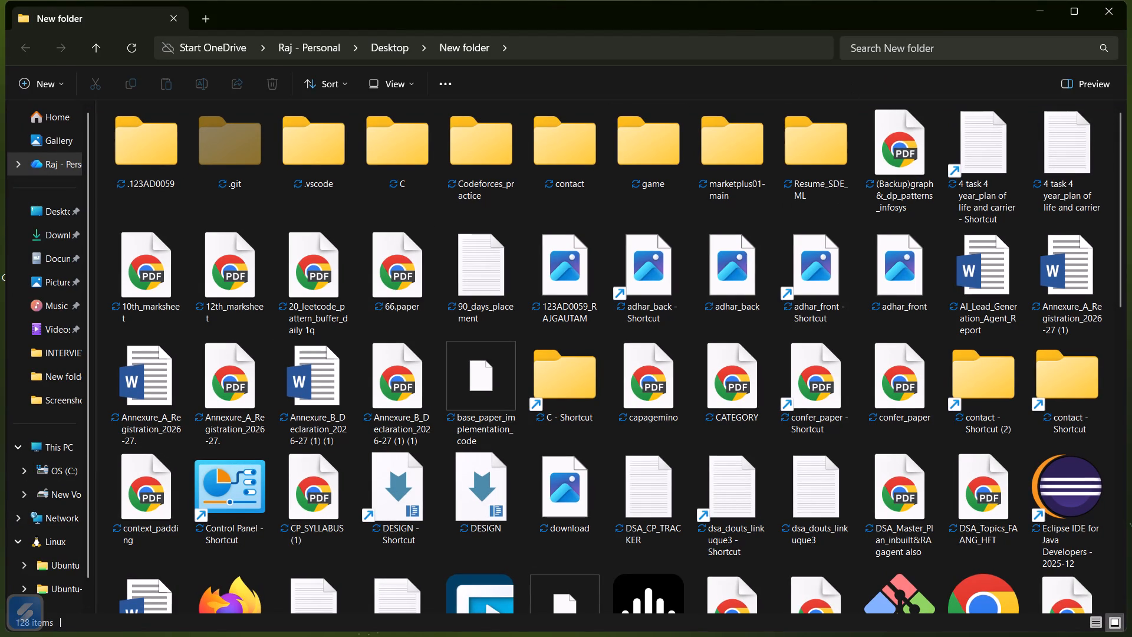
pyautogui.click(917, 44)
pyautogui.write('mid')
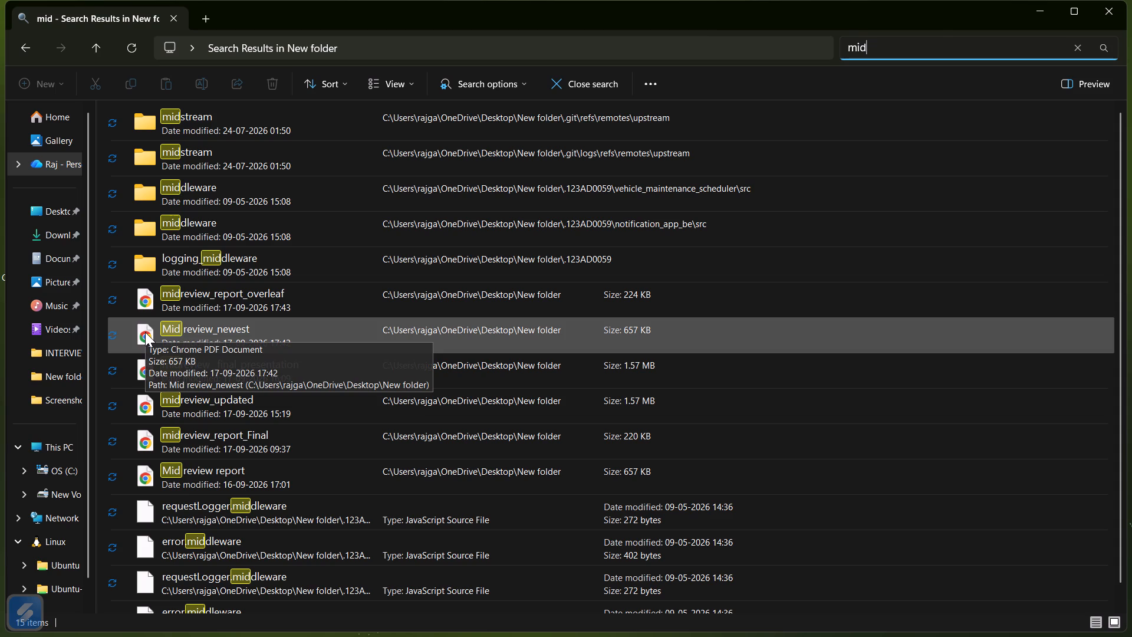
# Open the Mid review_newest PDF, look through the report from title page to references, and close it.
pyautogui.doubleClick(145, 332)
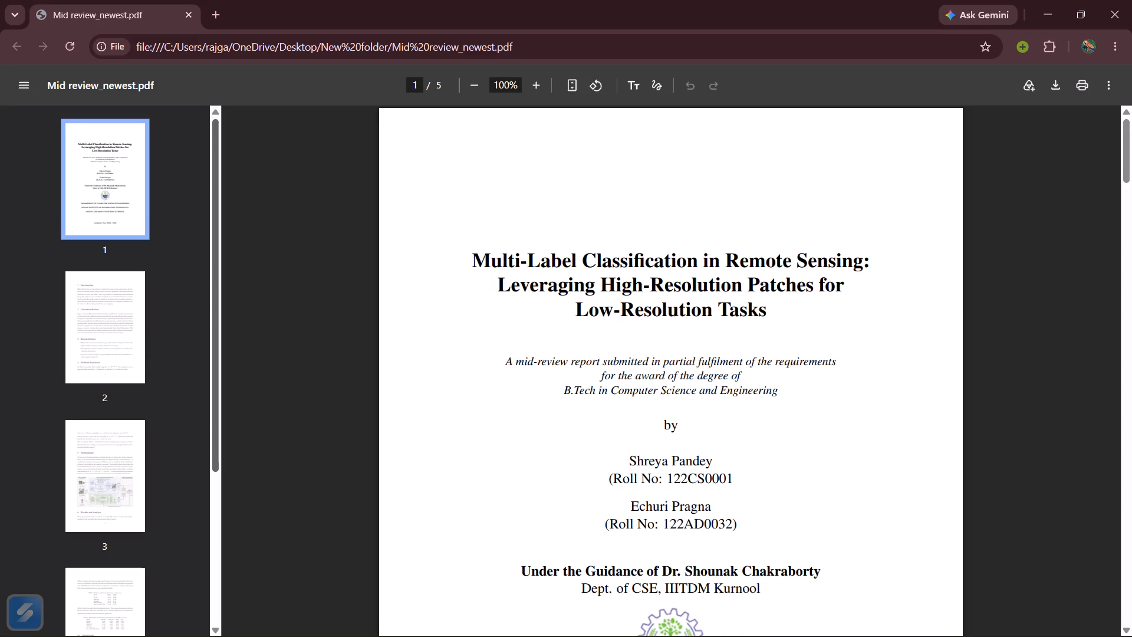
pyautogui.scroll(-8, 664, 403)
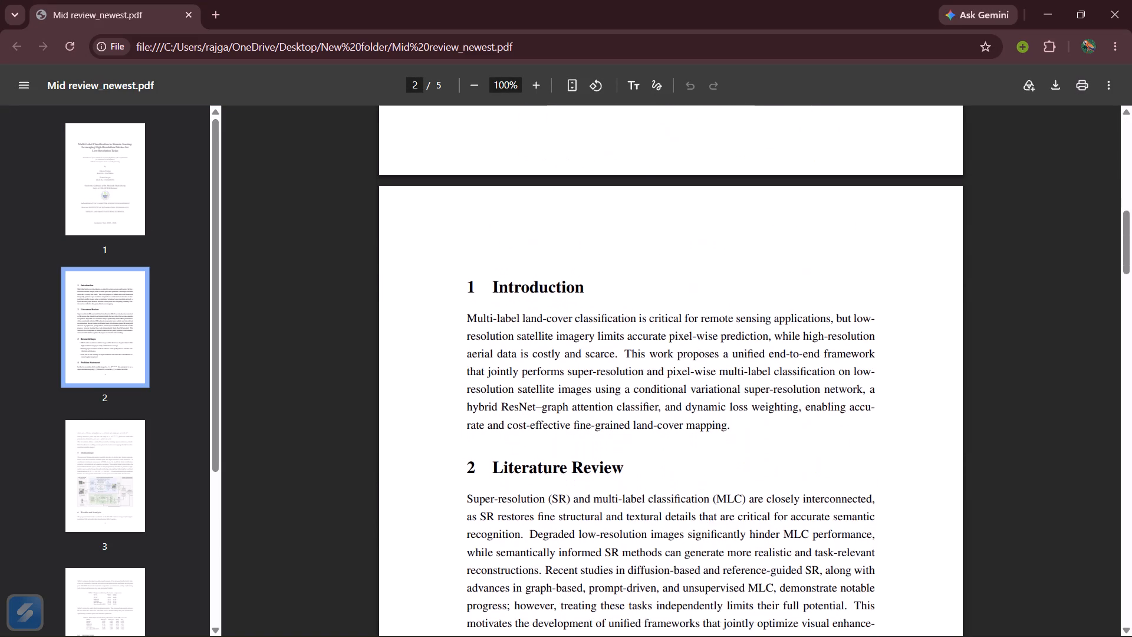
pyautogui.scroll(-6, 664, 403)
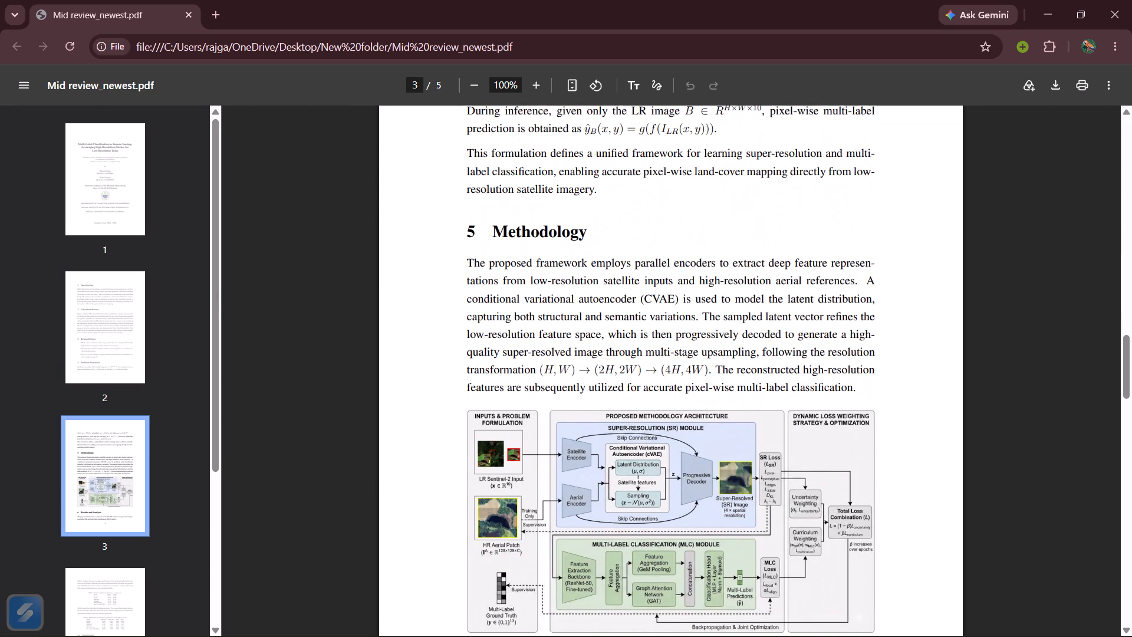
pyautogui.scroll(-6, 664, 403)
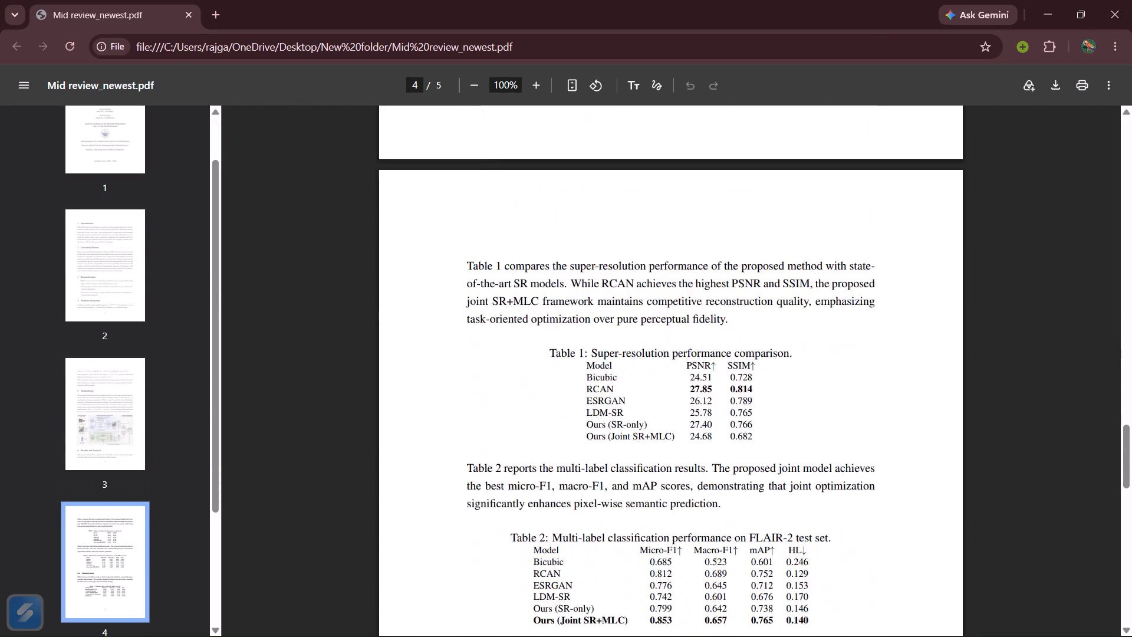
pyautogui.scroll(-5, 664, 403)
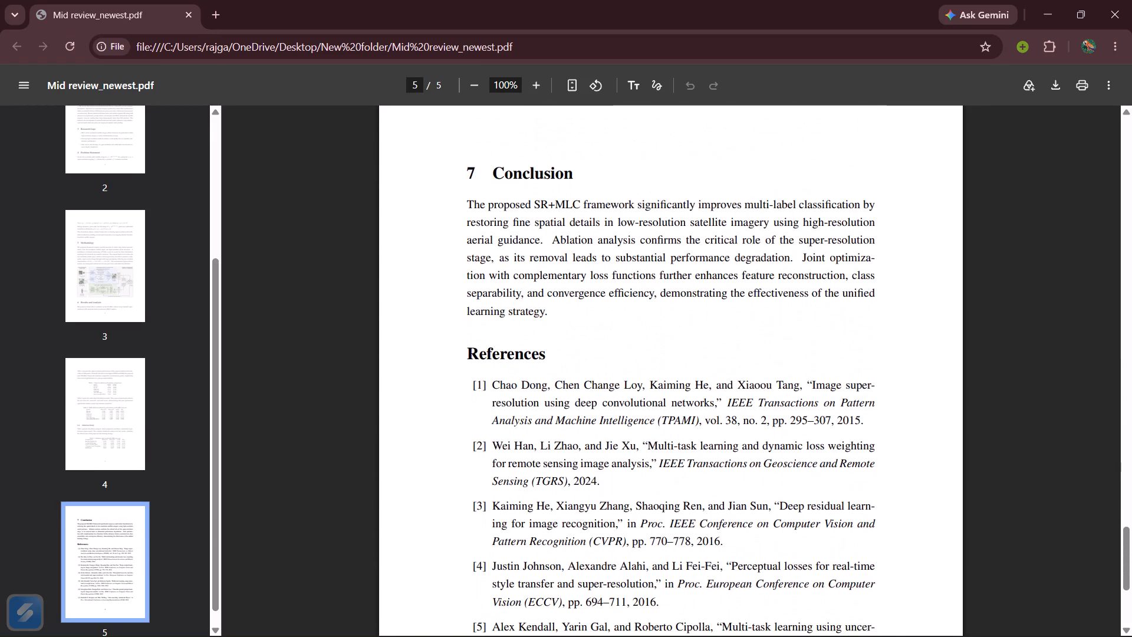
pyautogui.scroll(-6, 664, 403)
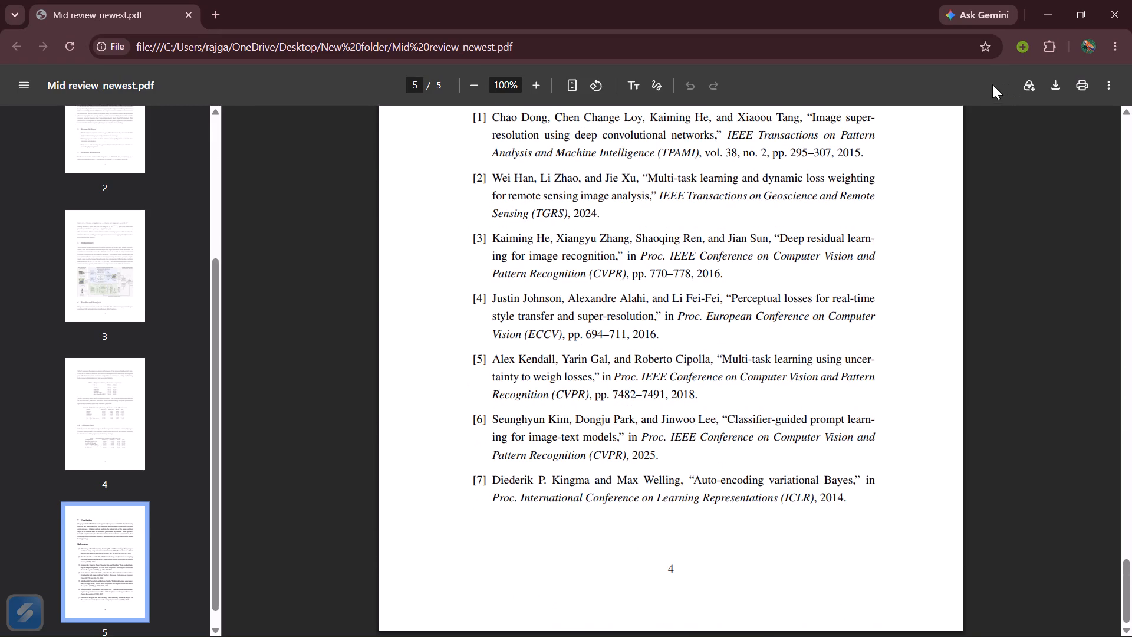
pyautogui.scroll(16, 714, 361)
pyautogui.scroll(7, 714, 361)
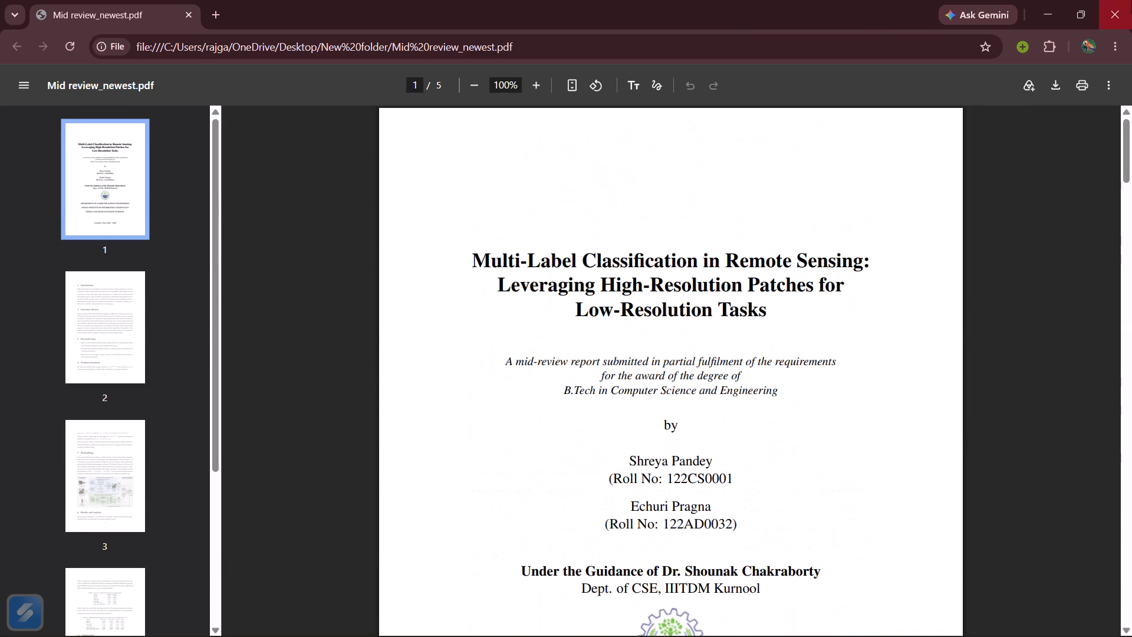
pyautogui.click(1127, 0)
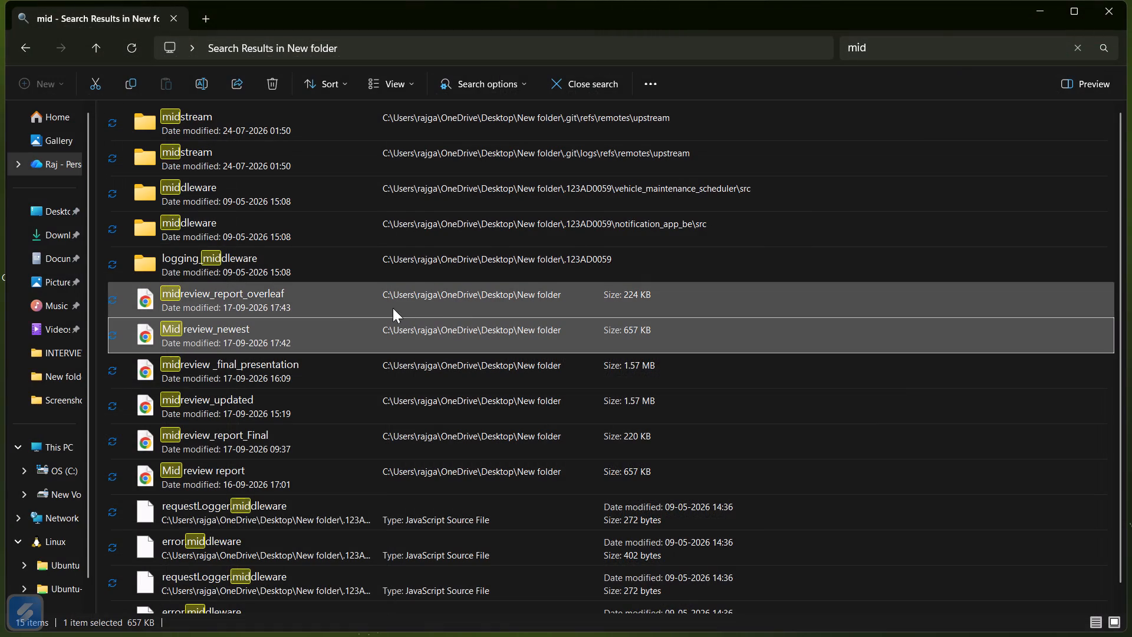
# Open the midreview_report_overleaf PDF, look through all its pages to the end, and close it.
pyautogui.doubleClick(348, 297)
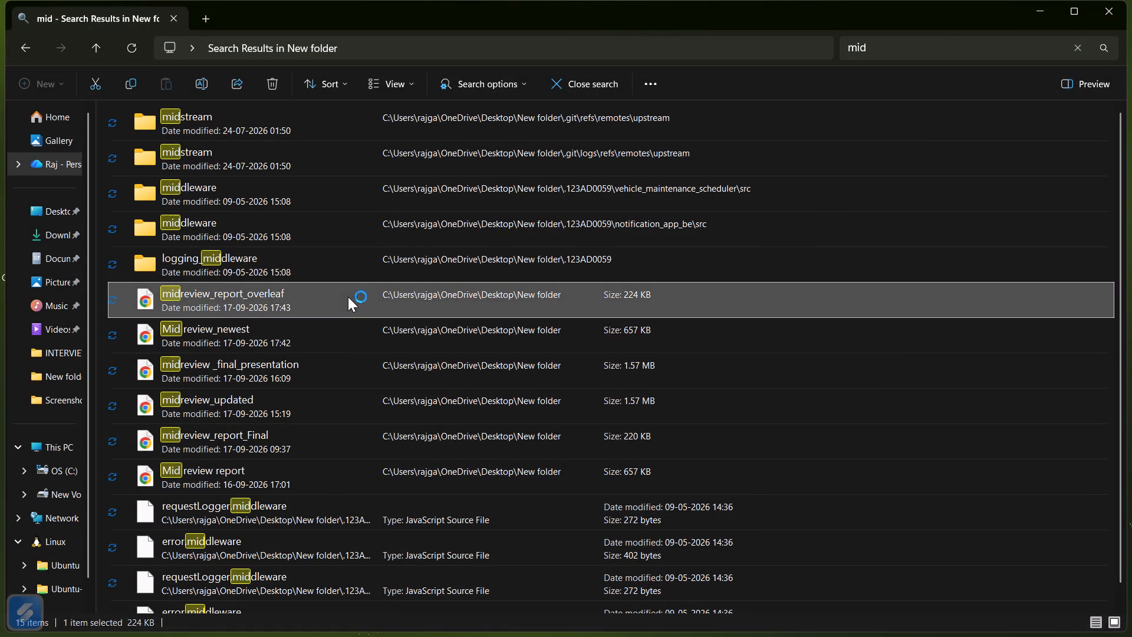
pyautogui.scroll(-4, 753, 176)
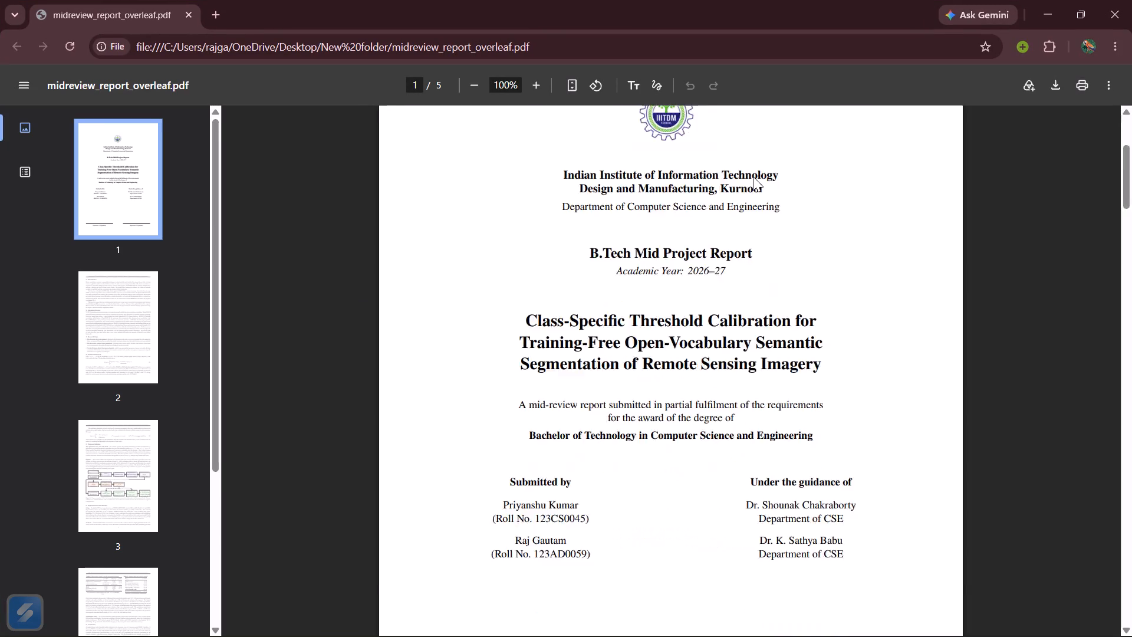
pyautogui.scroll(-5, 753, 176)
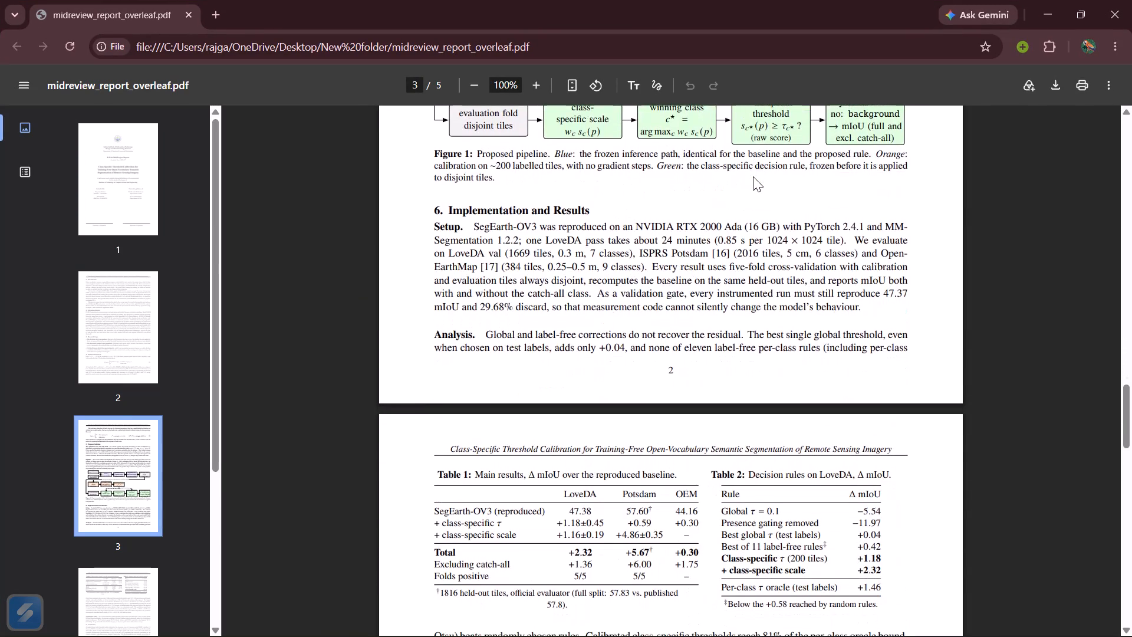
pyautogui.scroll(14, 753, 176)
pyautogui.scroll(-5, 753, 176)
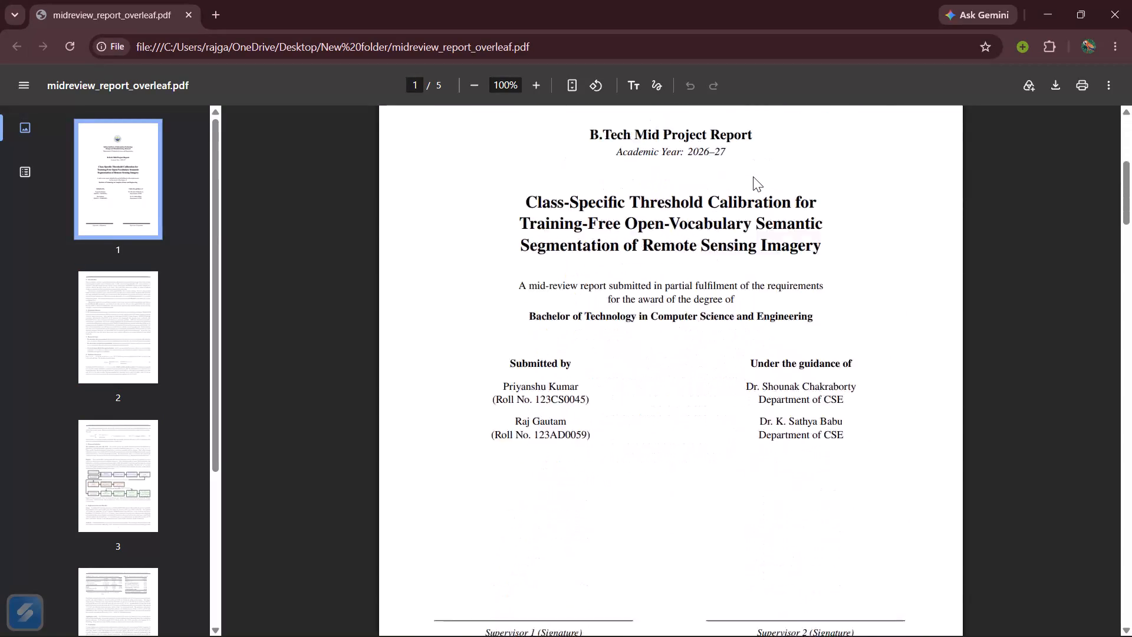
pyautogui.scroll(-17, 753, 176)
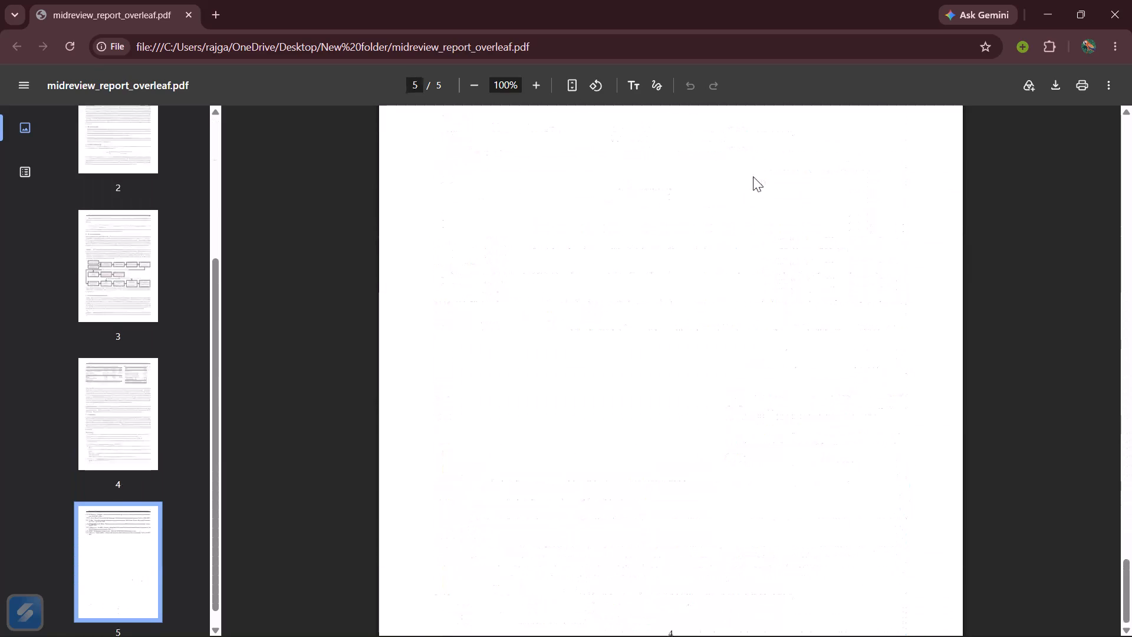
pyautogui.scroll(-1, 753, 176)
pyautogui.click(1128, 0)
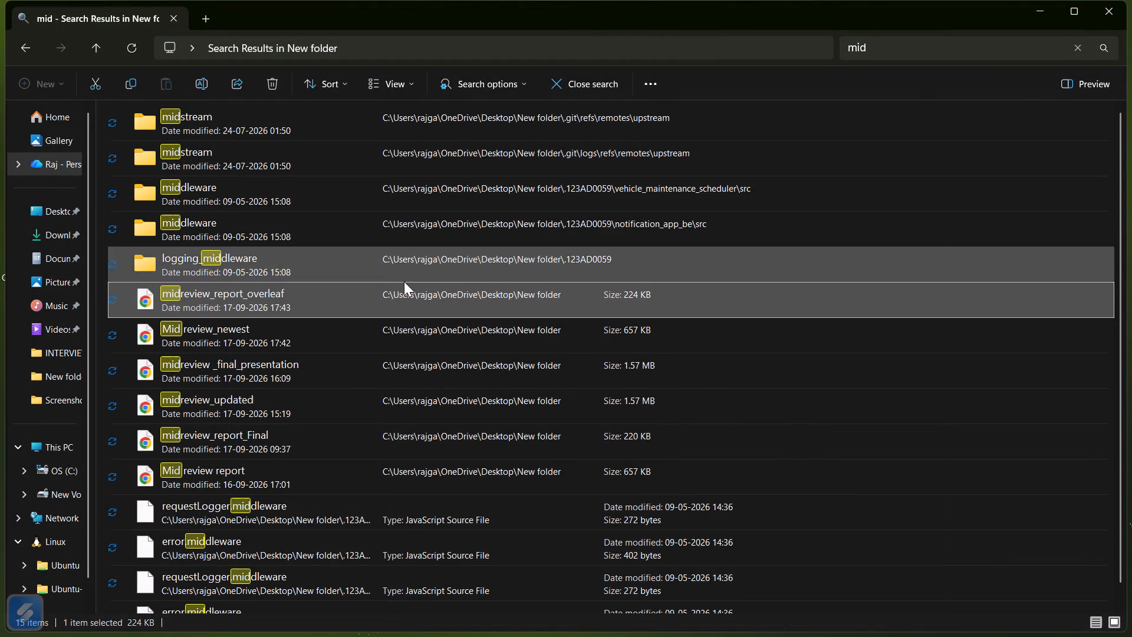
# Briefly view the opening slides of the midreview _final_presentation and midreview_updated PDFs, closing each one.
pyautogui.doubleClick(236, 376)
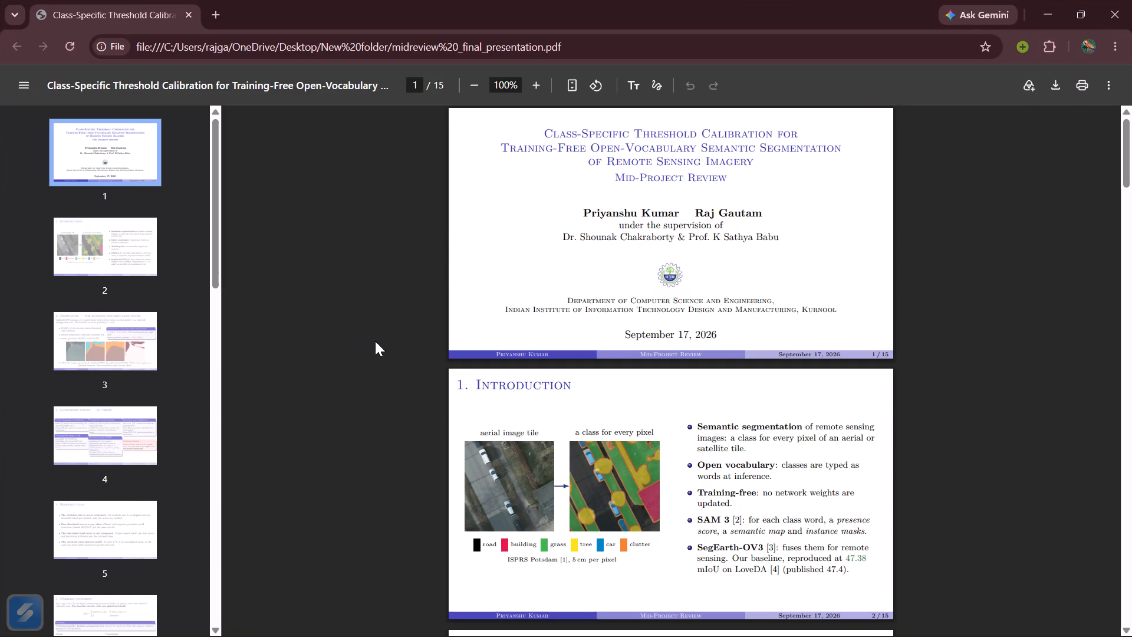
pyautogui.click(1127, 0)
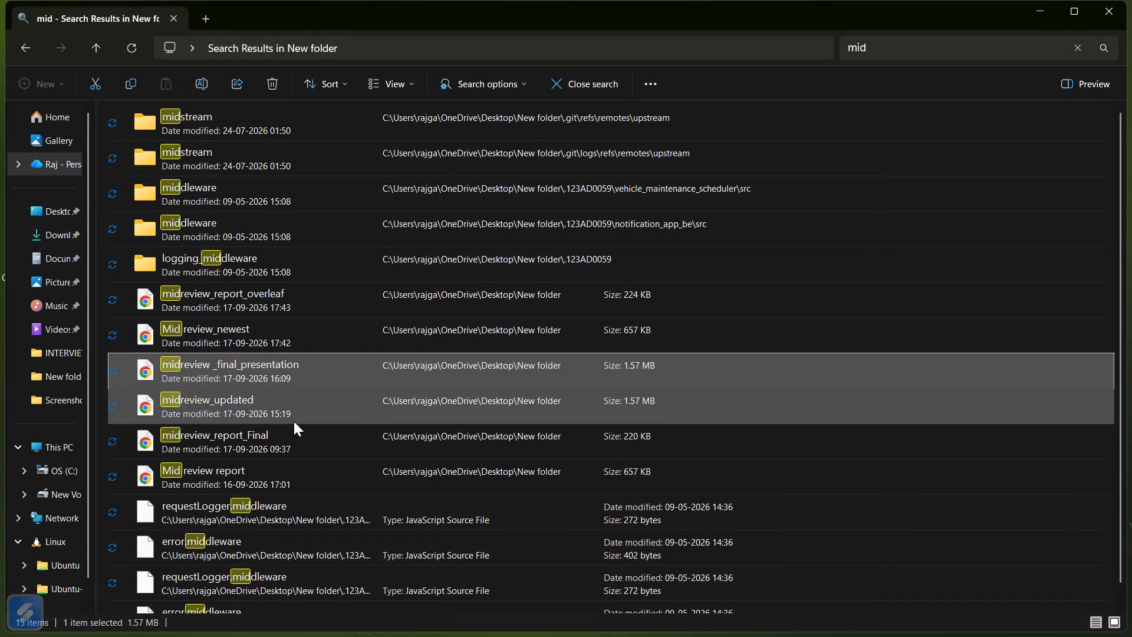
pyautogui.doubleClick(285, 412)
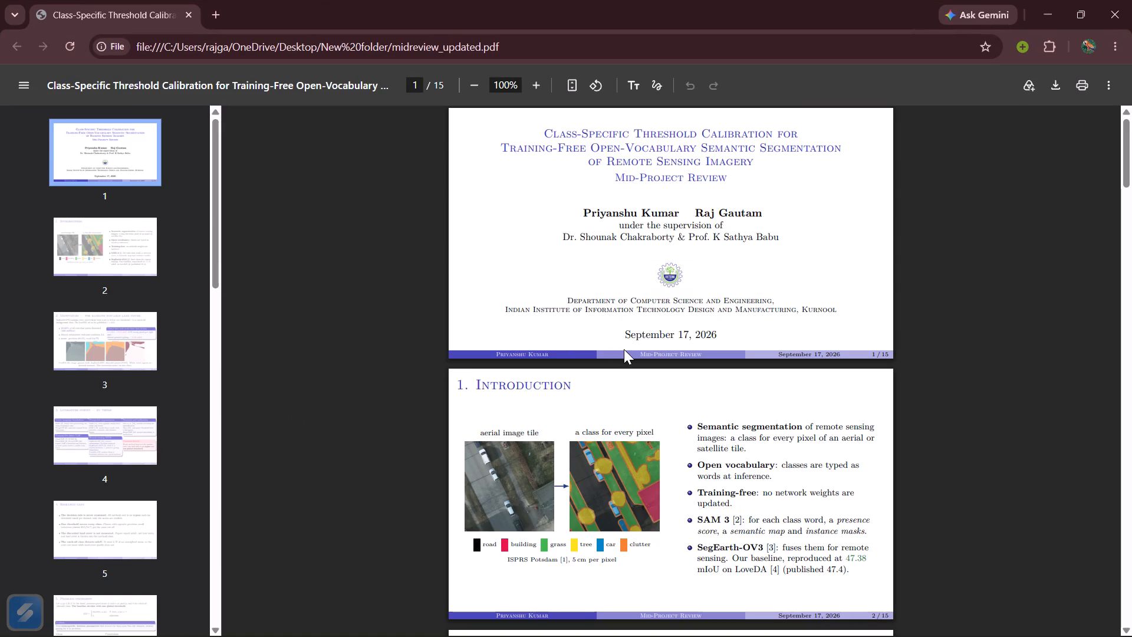
pyautogui.click(1131, 0)
# Reopen the midreview_updated PDF from the search results and look through its slides up to the problem statement.
pyautogui.scroll(-1, 506, 338)
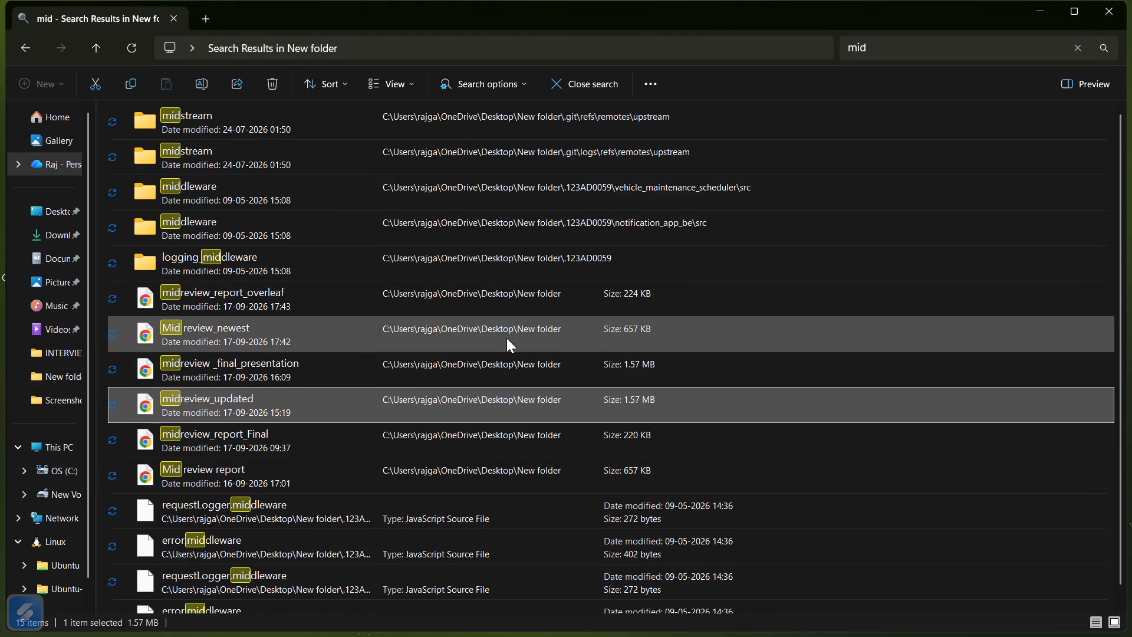
pyautogui.scroll(-1, 506, 338)
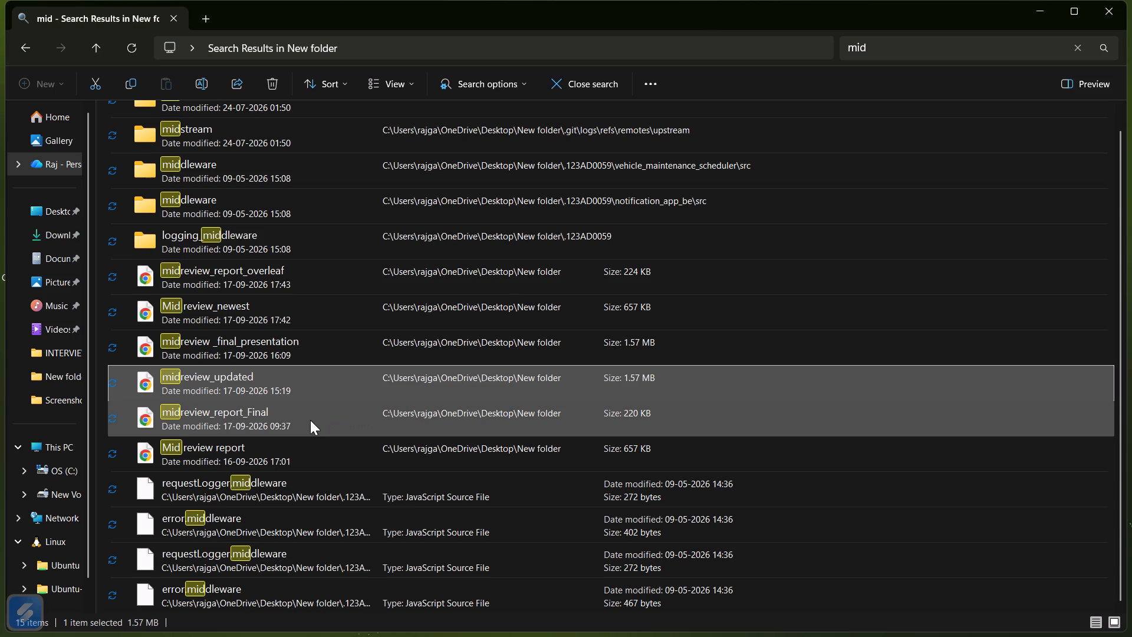
pyautogui.doubleClick(277, 377)
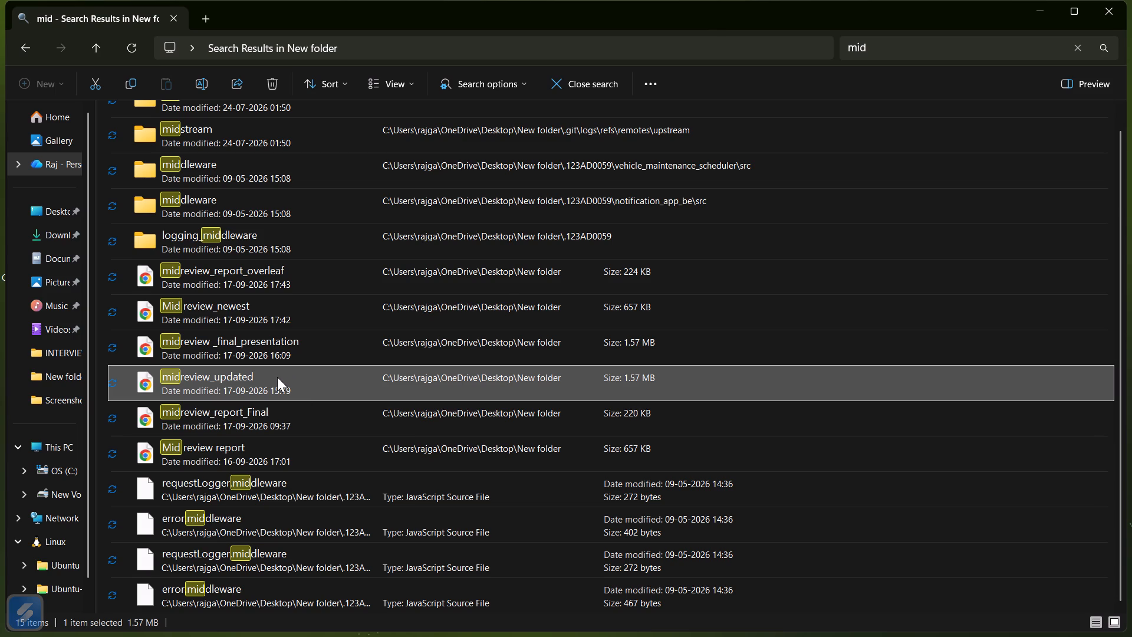
pyautogui.scroll(-4, 584, 399)
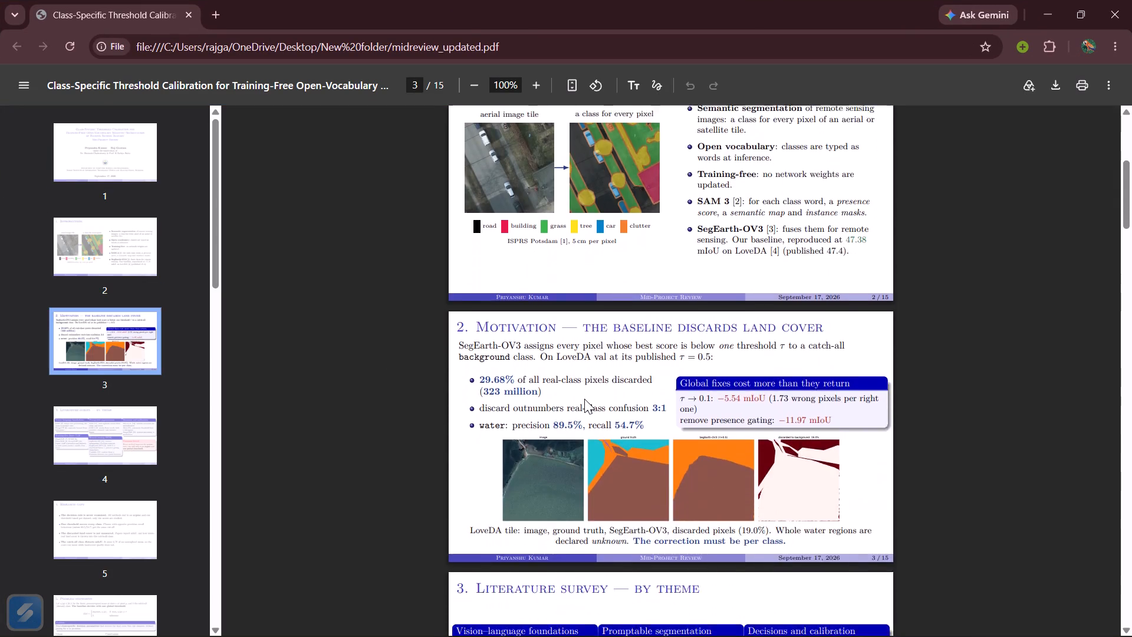
pyautogui.scroll(-3, 584, 399)
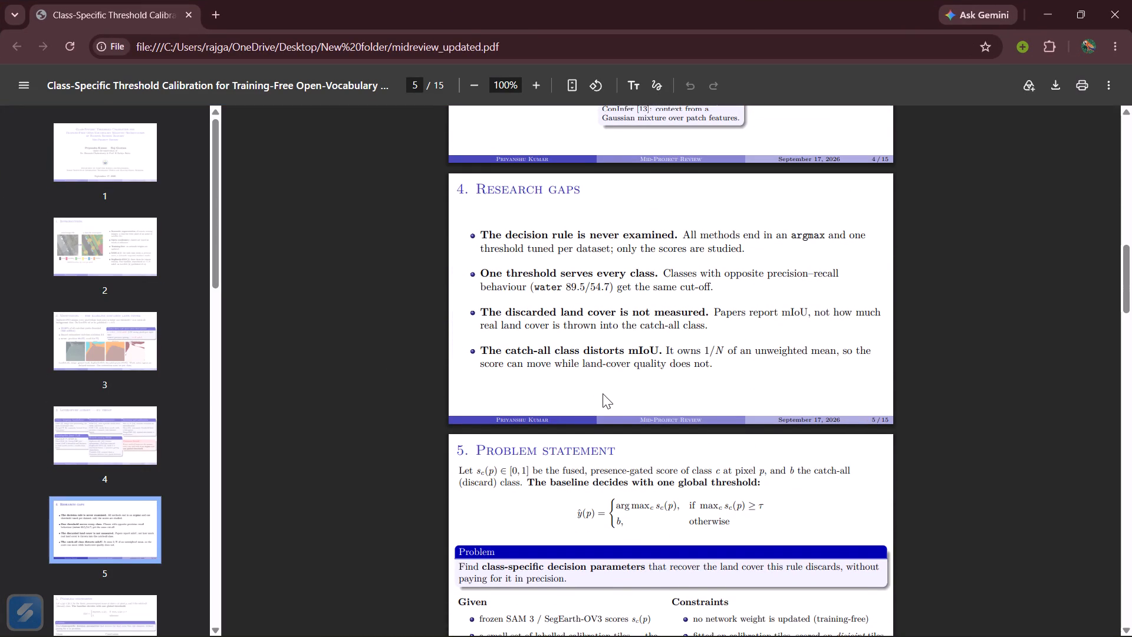
pyautogui.scroll(7, 603, 390)
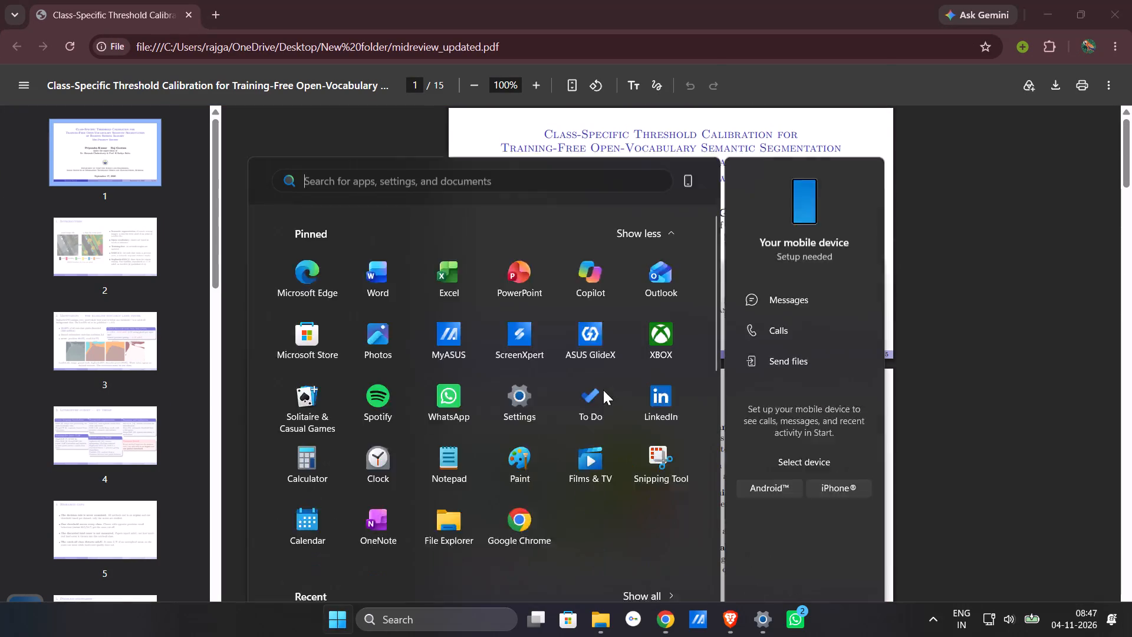
# Launch the MyASUS app.
pyautogui.click(449, 319)
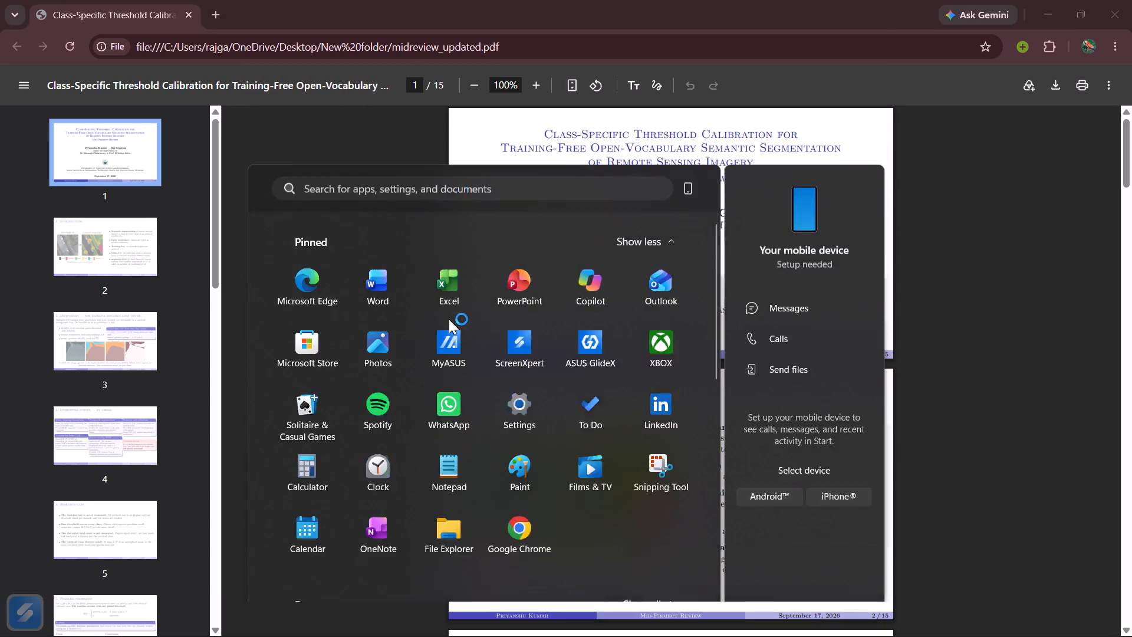
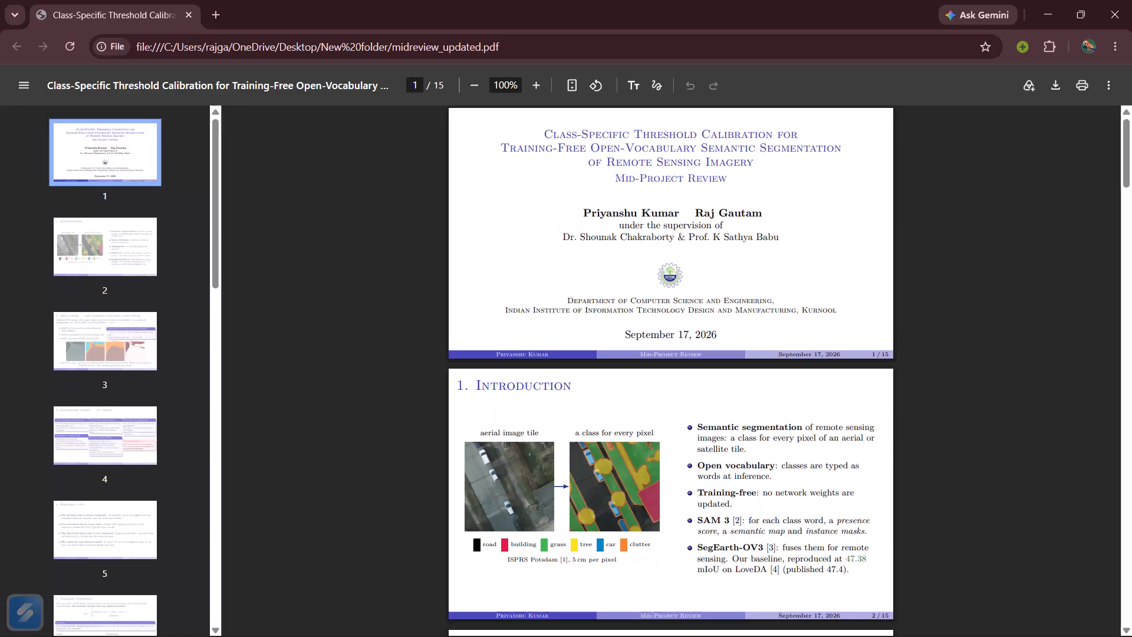
# Look through the midreview_updated slides from the title to the research gaps, and minimize the PDF window to return to the search results.
pyautogui.scroll(-3, 825, 318)
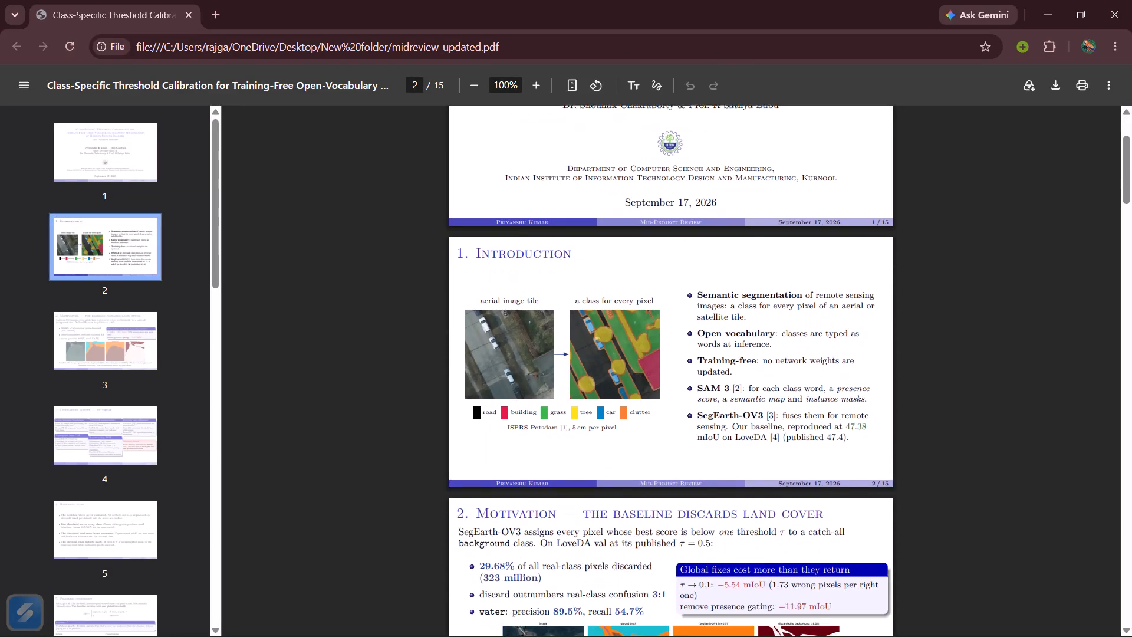
pyautogui.scroll(-3, 825, 318)
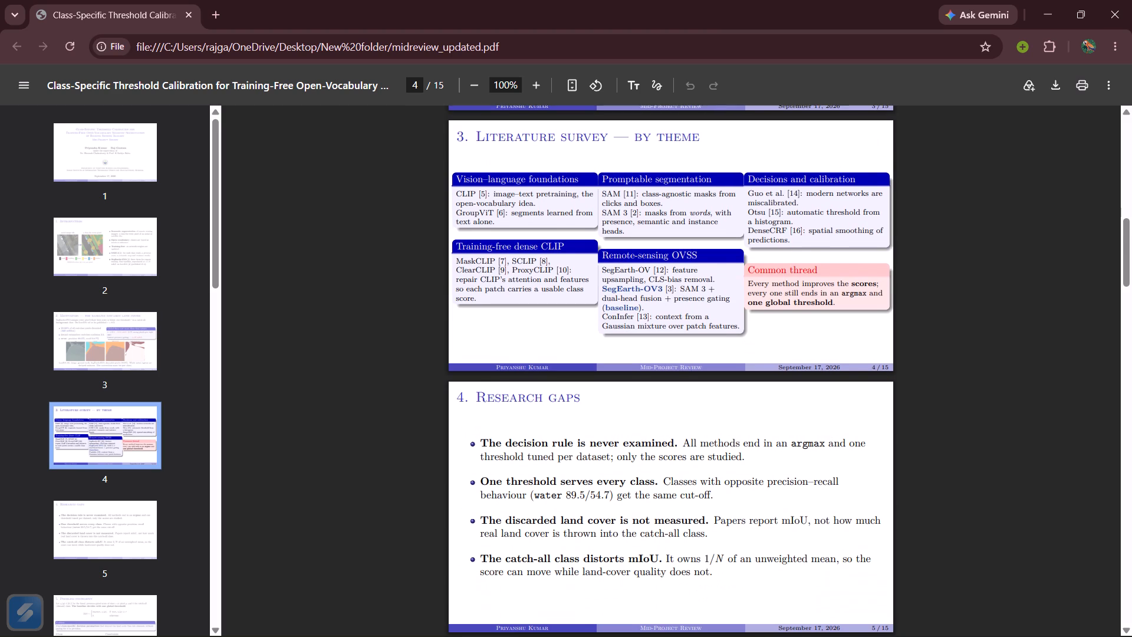
pyautogui.click(1044, 4)
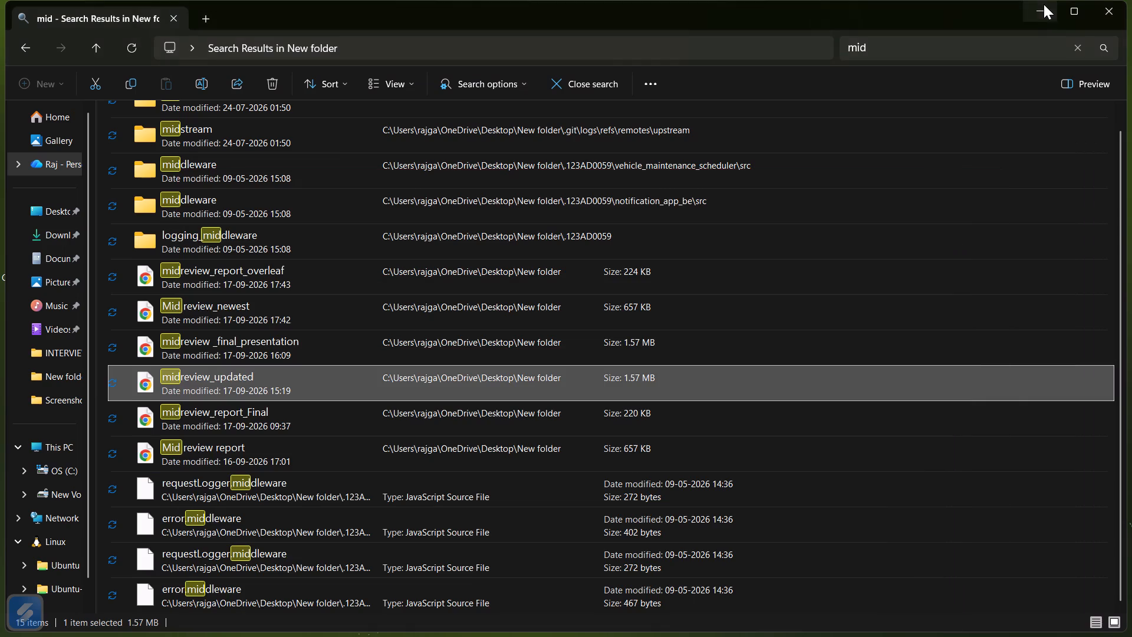
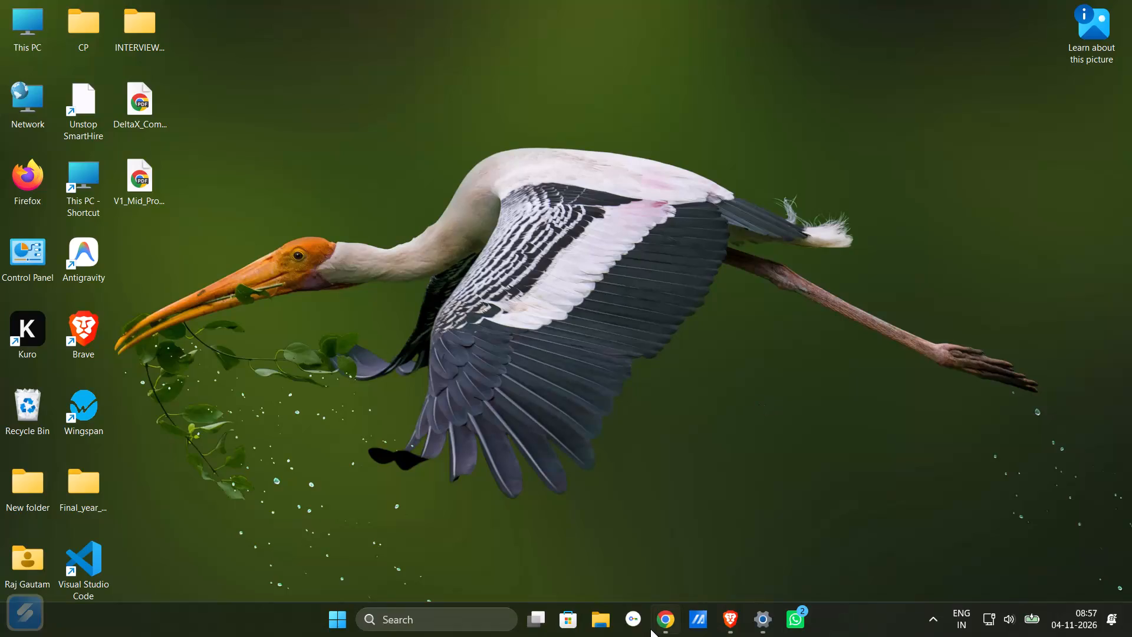
# Open the Desktop folder in File Explorer and search it for "mid".
pyautogui.doubleClick(610, 616)
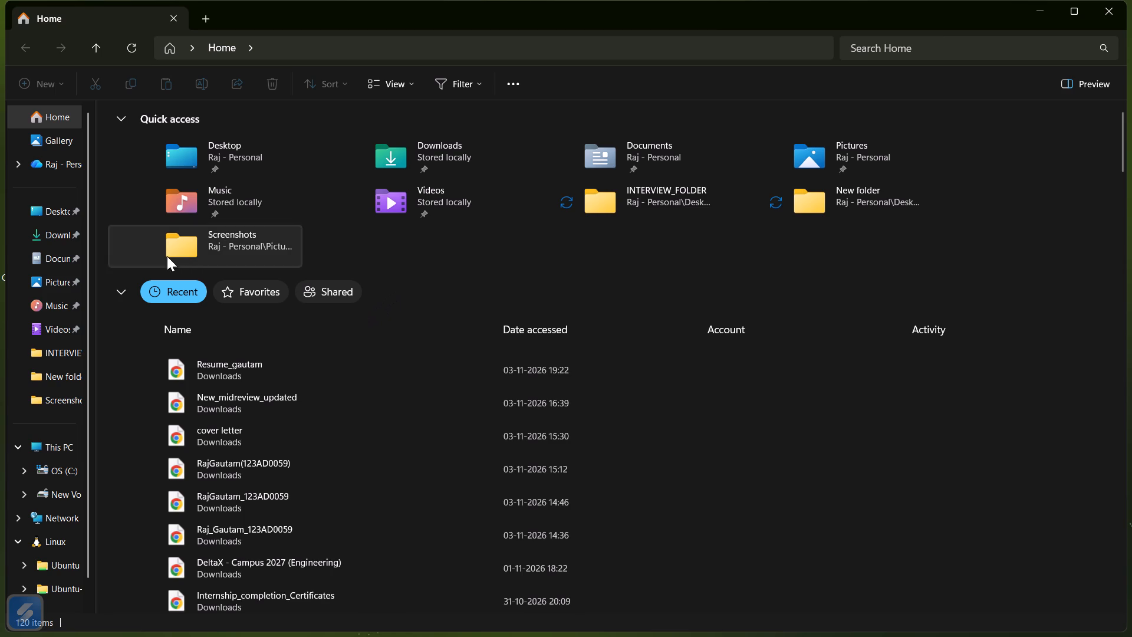
pyautogui.doubleClick(54, 208)
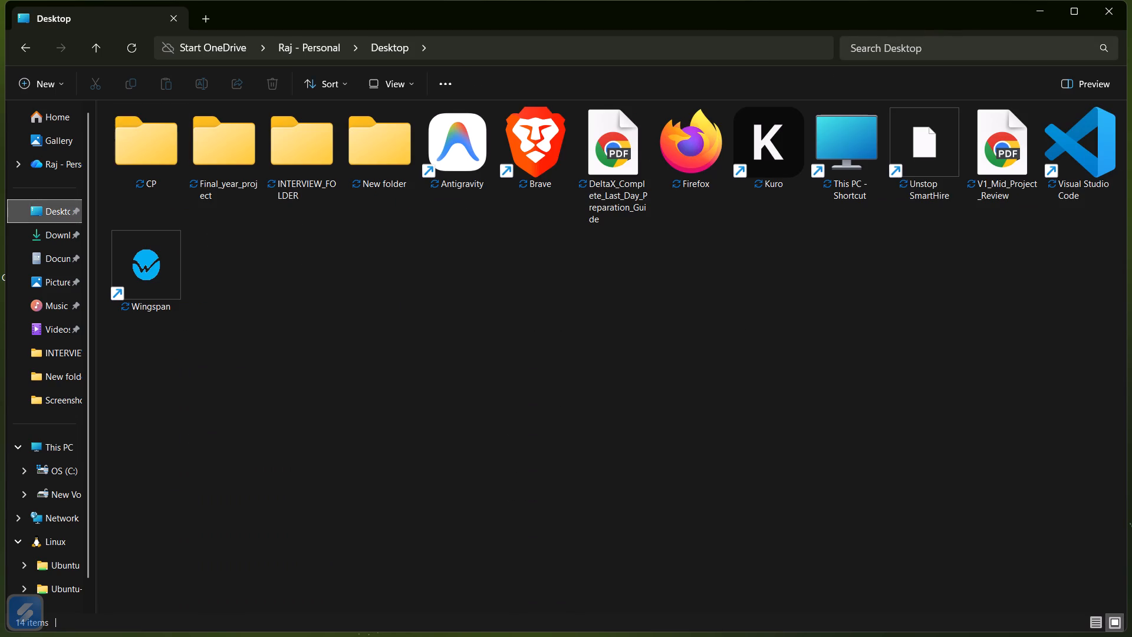
pyautogui.click(921, 47)
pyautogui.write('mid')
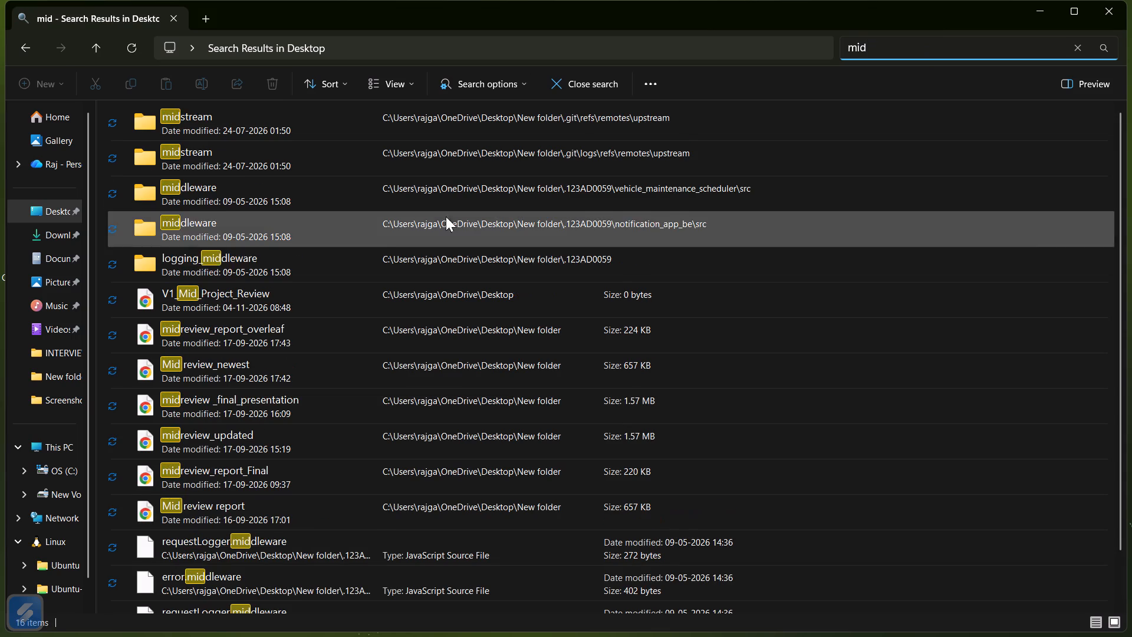
# Try to open V1_Mid_Project_Review from the search results, reload it, close its tab and return to the results.
pyautogui.doubleClick(300, 290)
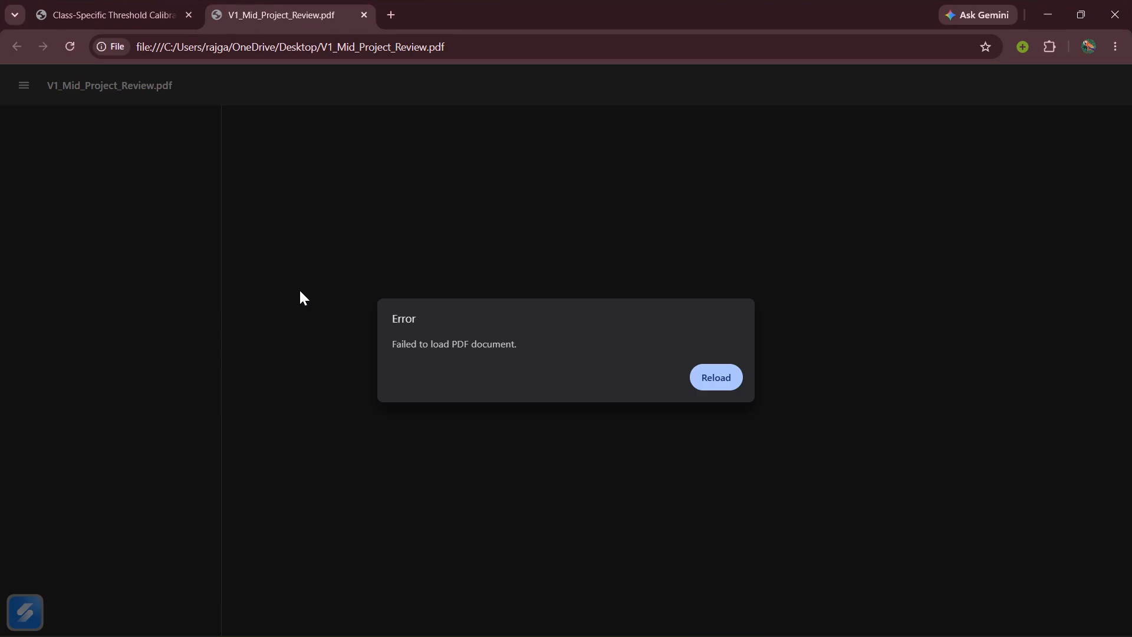
pyautogui.click(719, 377)
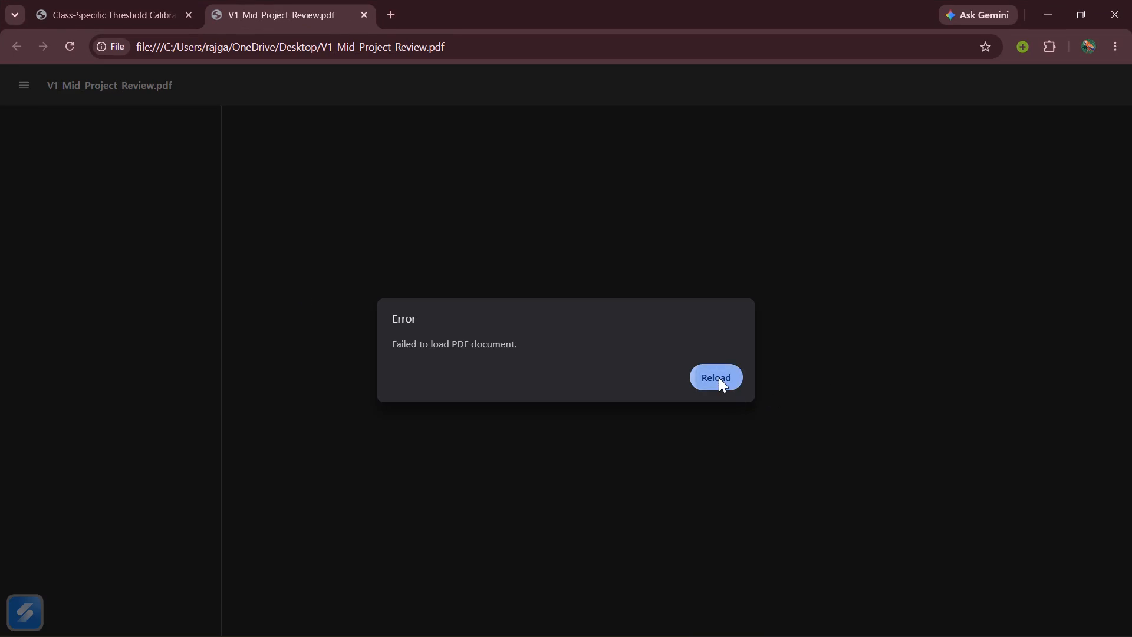
pyautogui.click(719, 377)
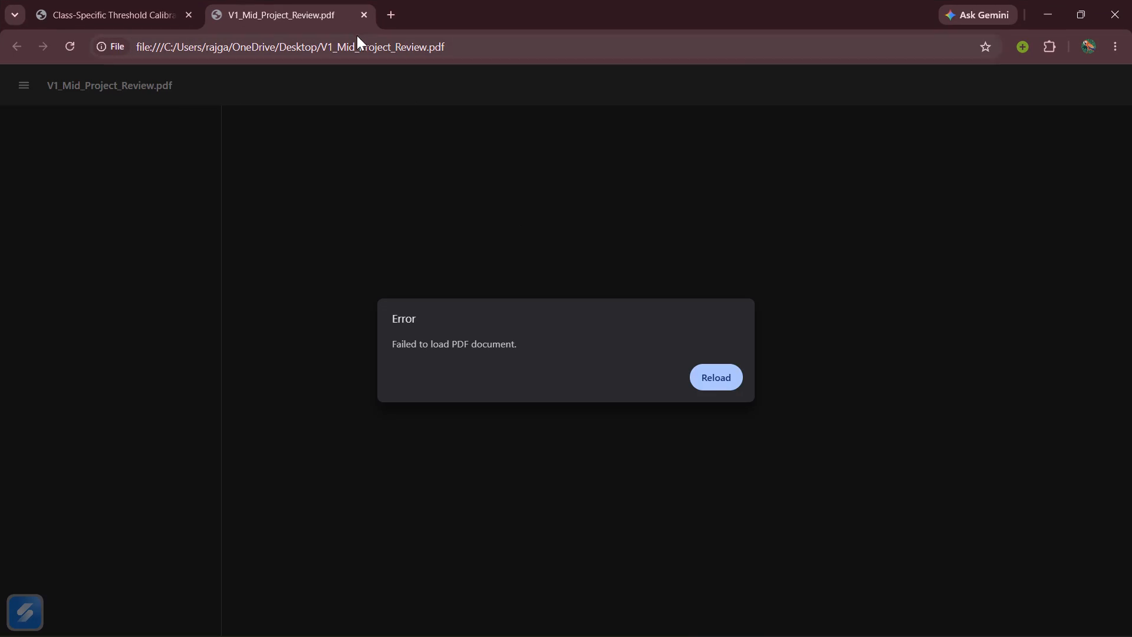
pyautogui.click(370, 15)
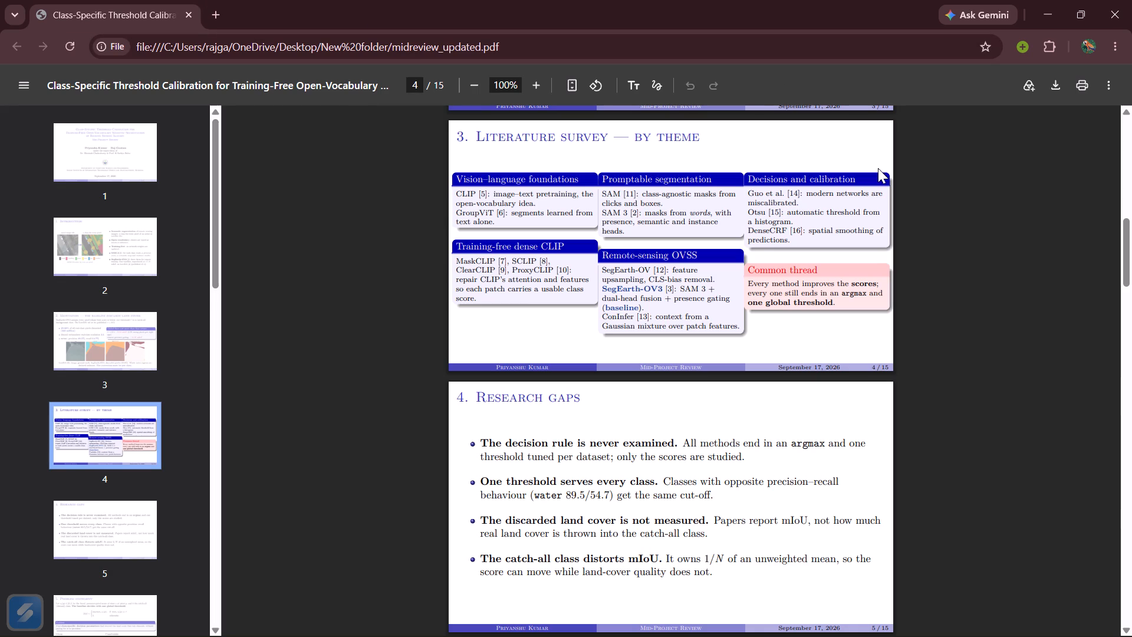
pyautogui.scroll(16, 799, 244)
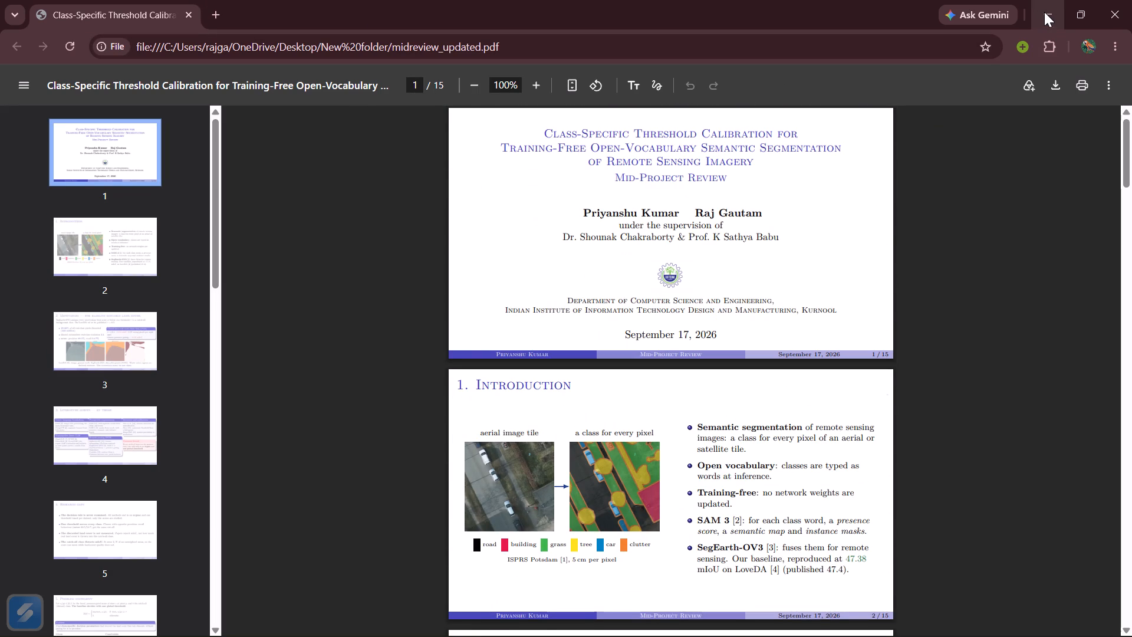
pyautogui.click(1044, 12)
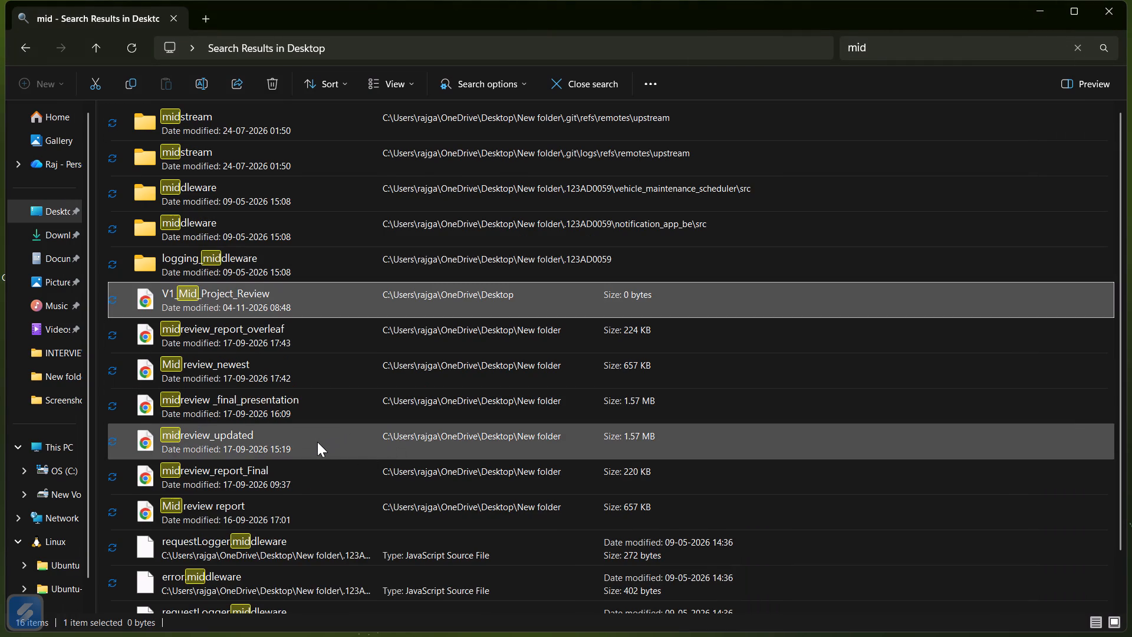
# Open midreview_updated from the search results, look through its methodology and results slides, and close its new tab.
pyautogui.scroll(-1, 317, 442)
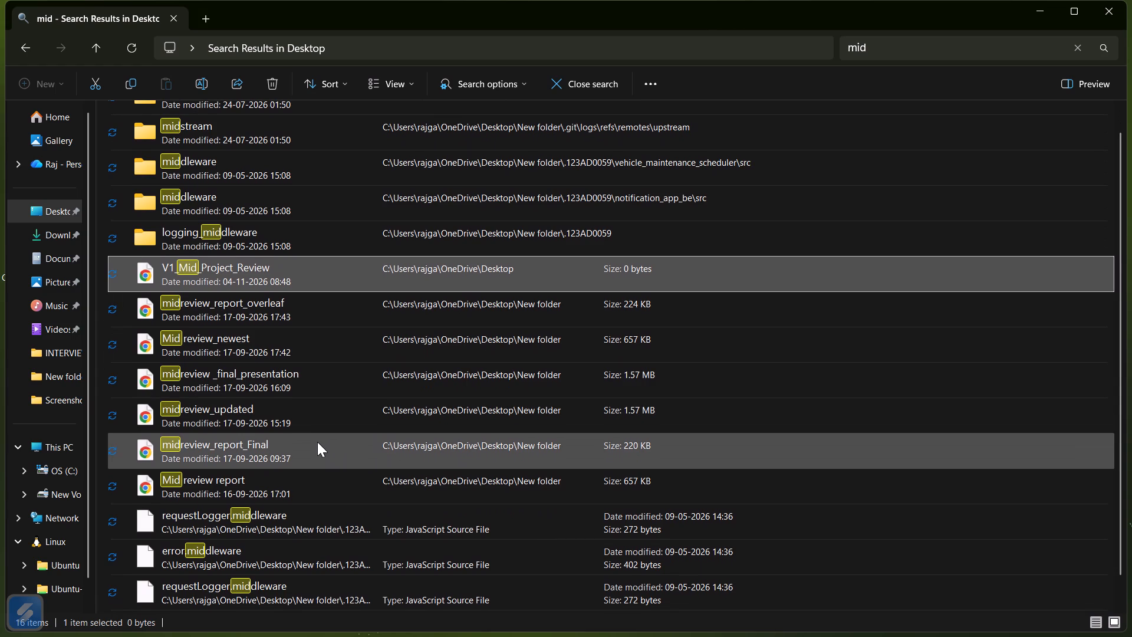
pyautogui.doubleClick(299, 408)
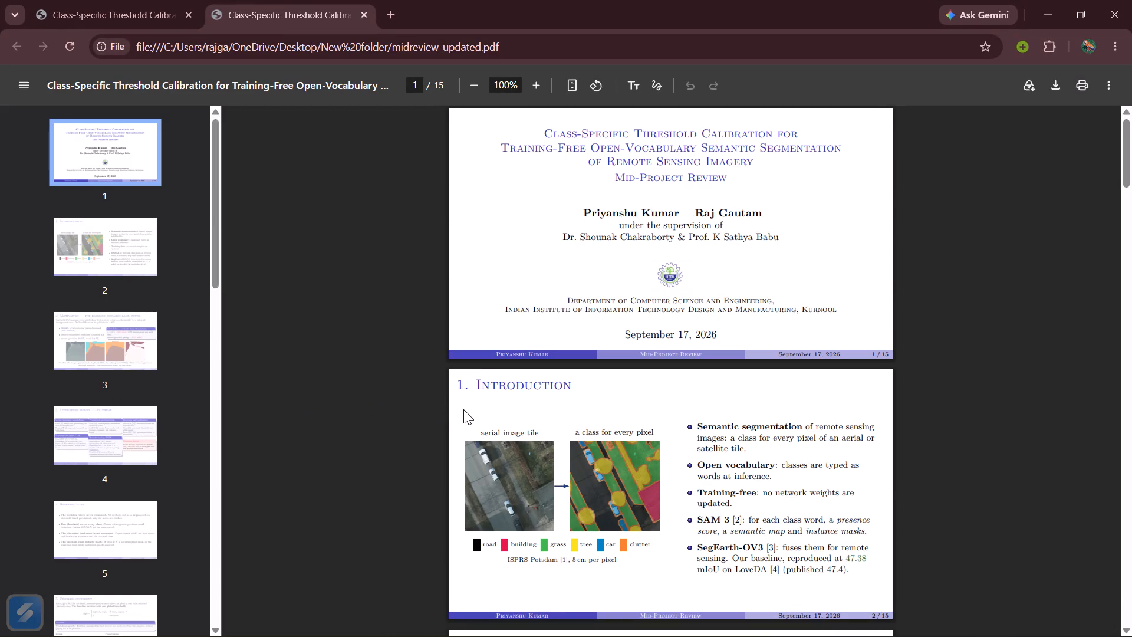
pyautogui.scroll(-7, 463, 409)
pyautogui.scroll(1, 463, 409)
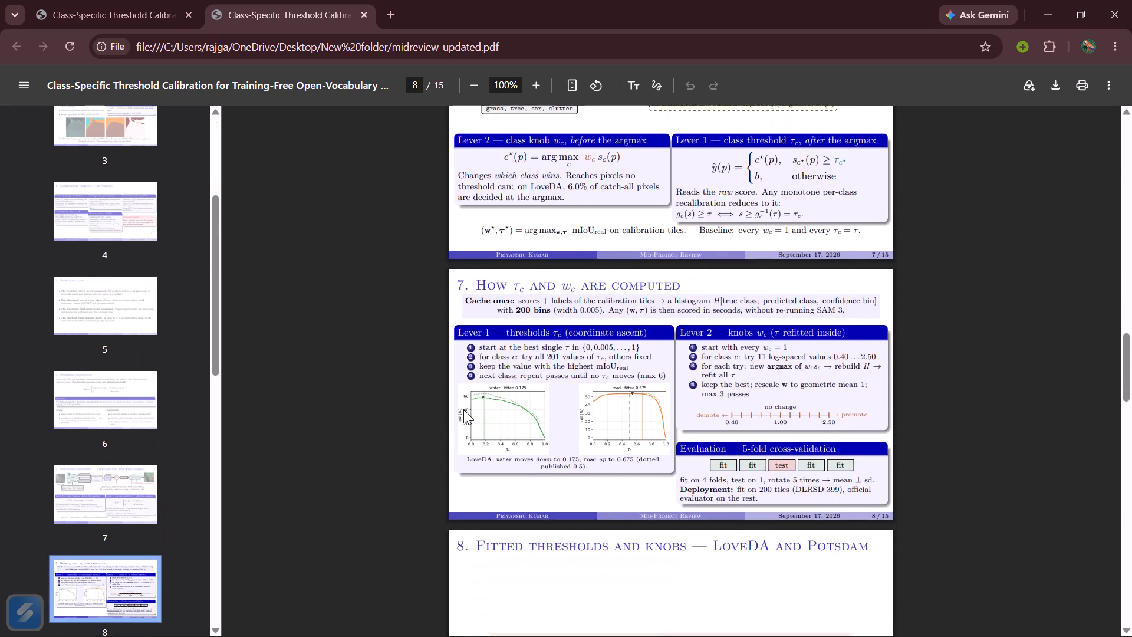
pyautogui.scroll(1, 463, 409)
pyautogui.scroll(-1, 463, 409)
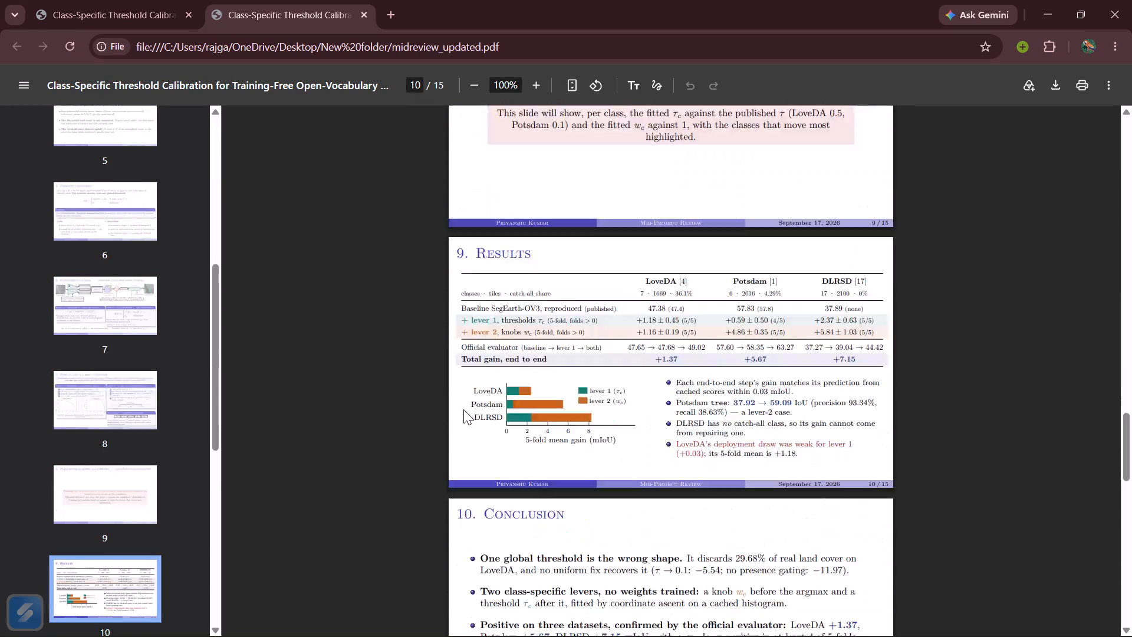
pyautogui.scroll(1, 463, 409)
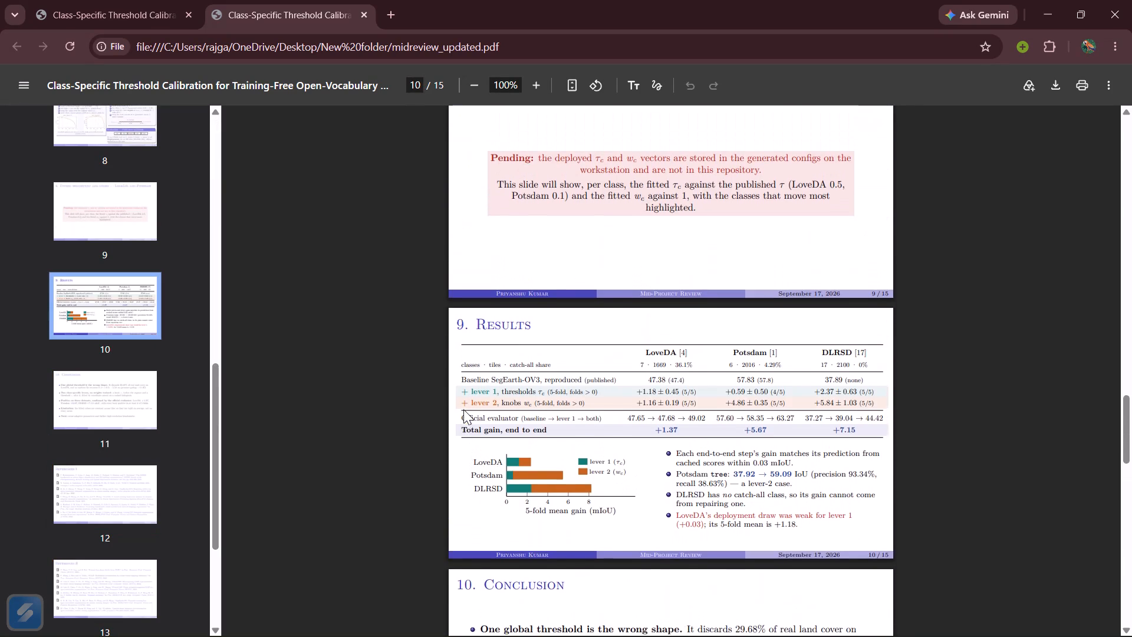
pyautogui.scroll(1, 463, 409)
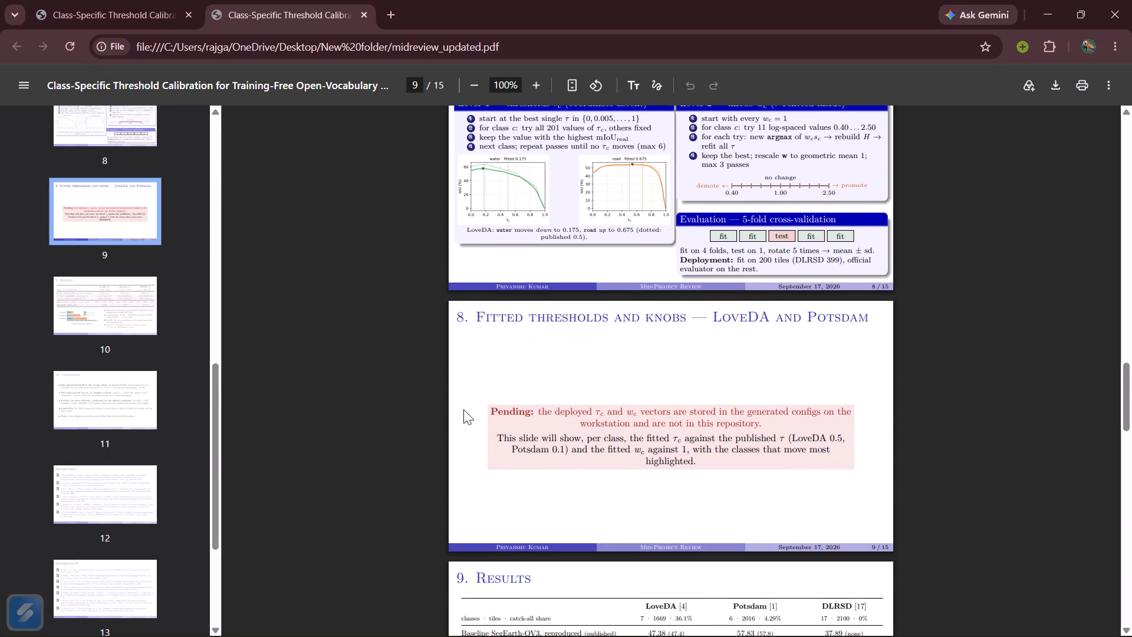
pyautogui.scroll(1, 463, 409)
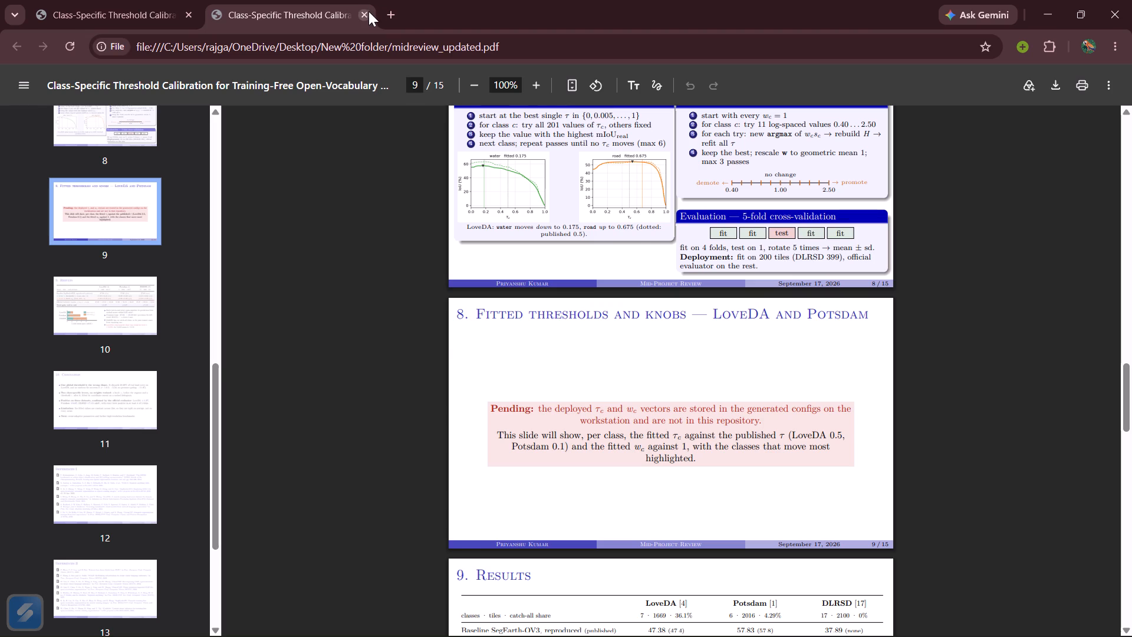
pyautogui.click(368, 12)
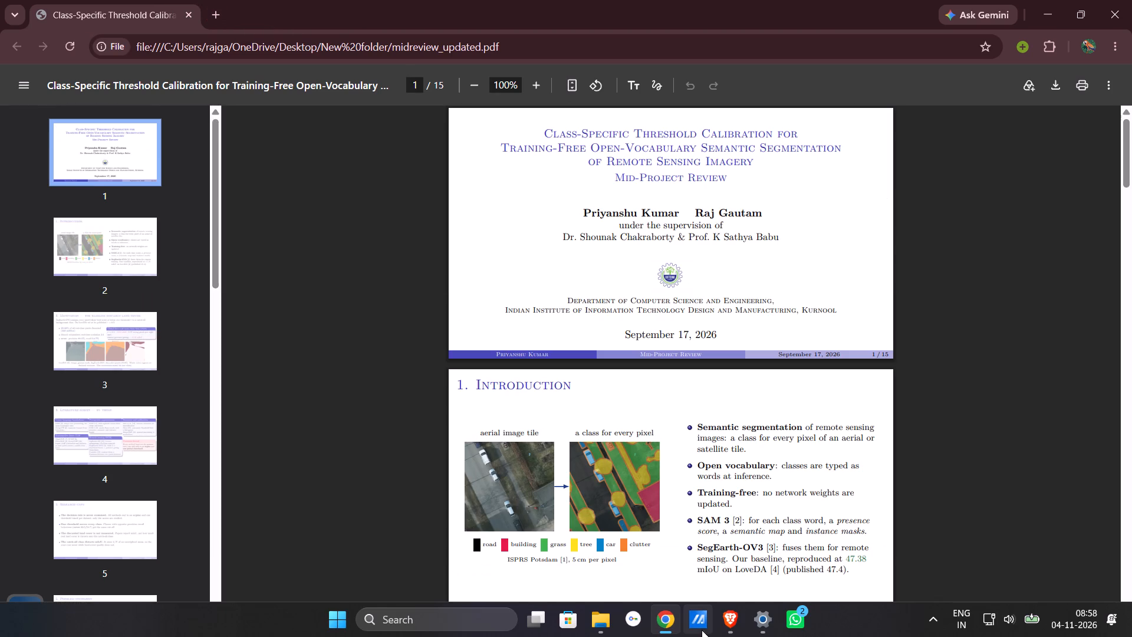
# Open midreview _final_presentation from the search results and look through its slides to the Thank You page, returning to the title slide.
pyautogui.click(600, 537)
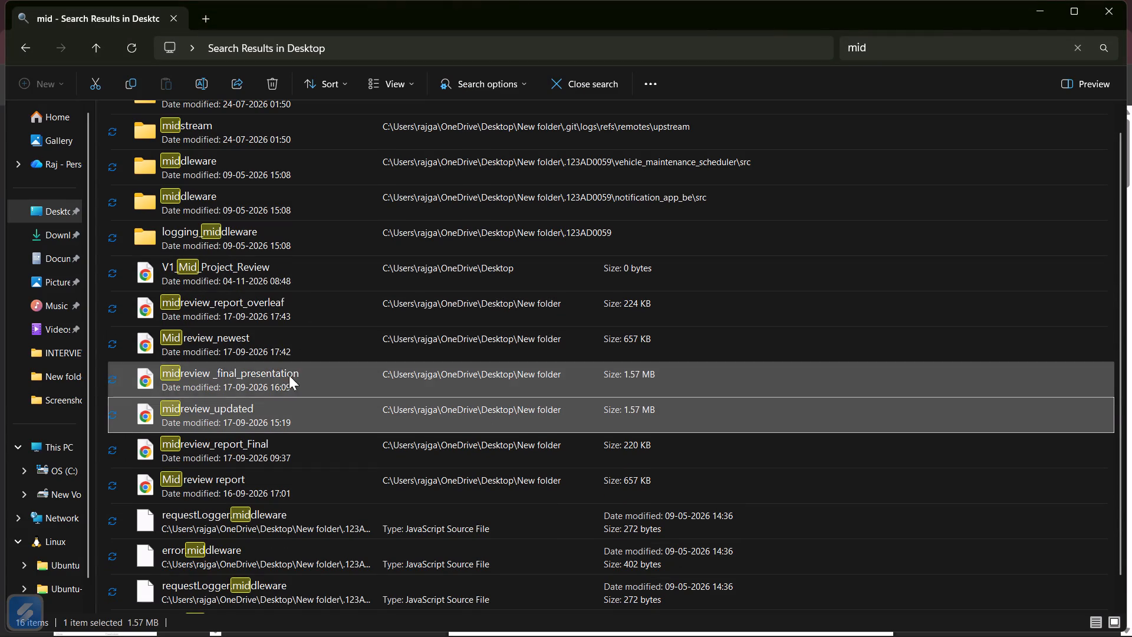
pyautogui.doubleClick(282, 382)
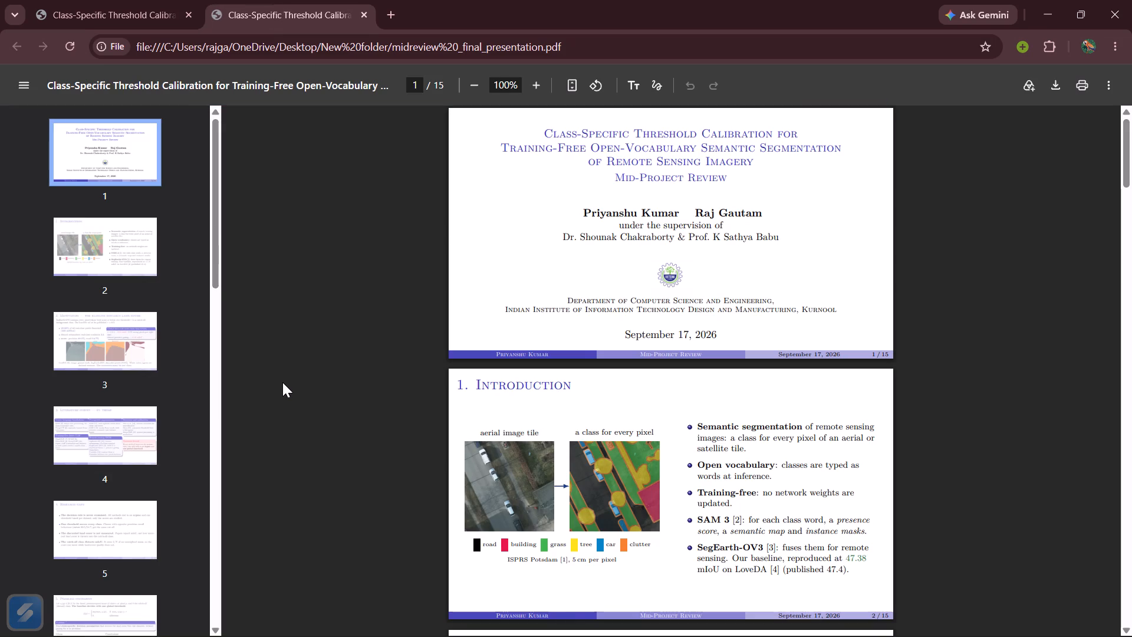
pyautogui.scroll(-6, 597, 359)
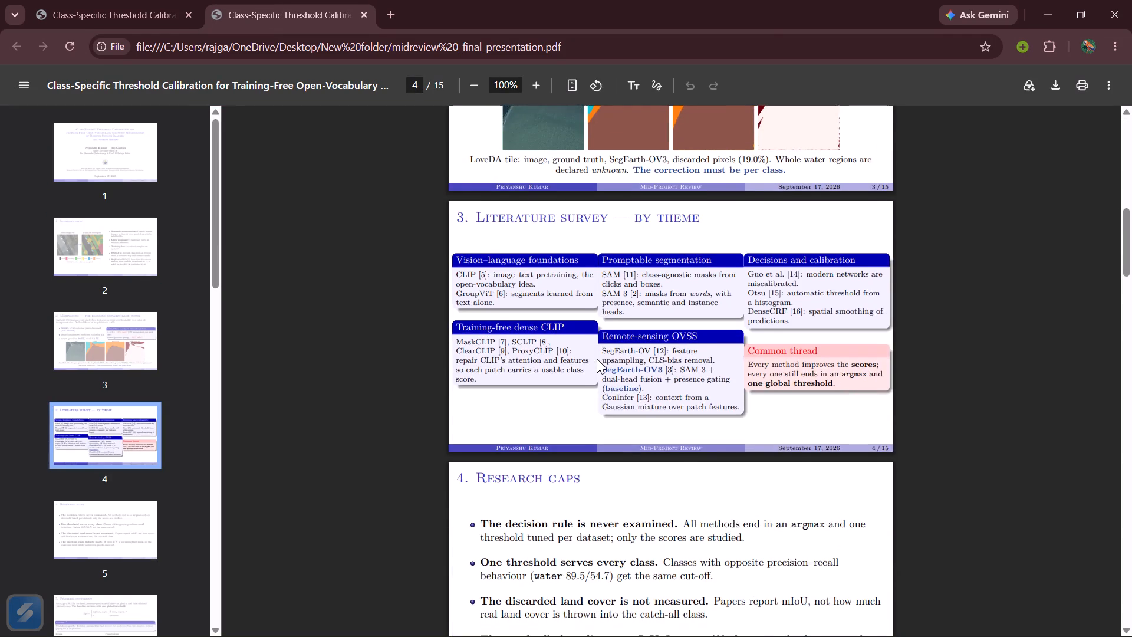
pyautogui.scroll(-1, 597, 359)
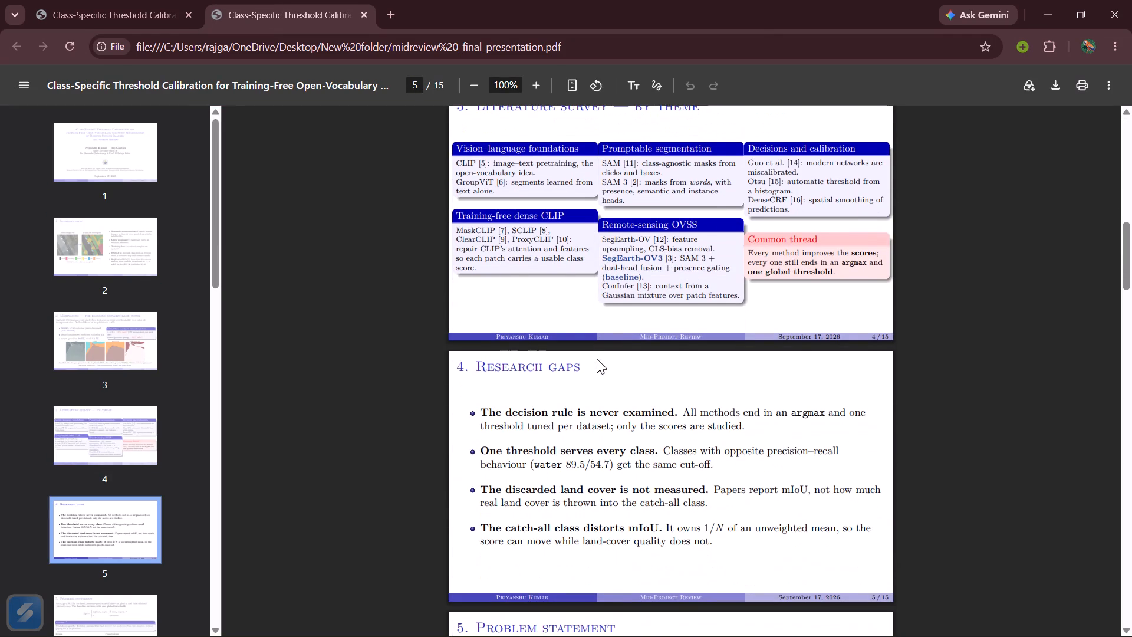
pyautogui.scroll(-1, 597, 359)
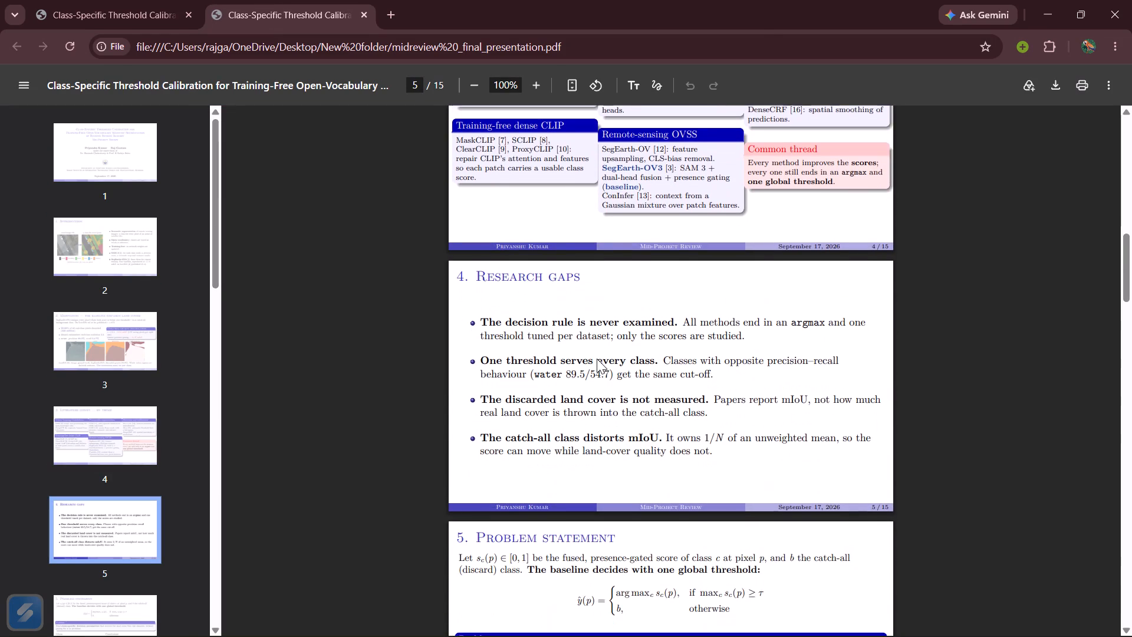
pyautogui.scroll(-1, 597, 359)
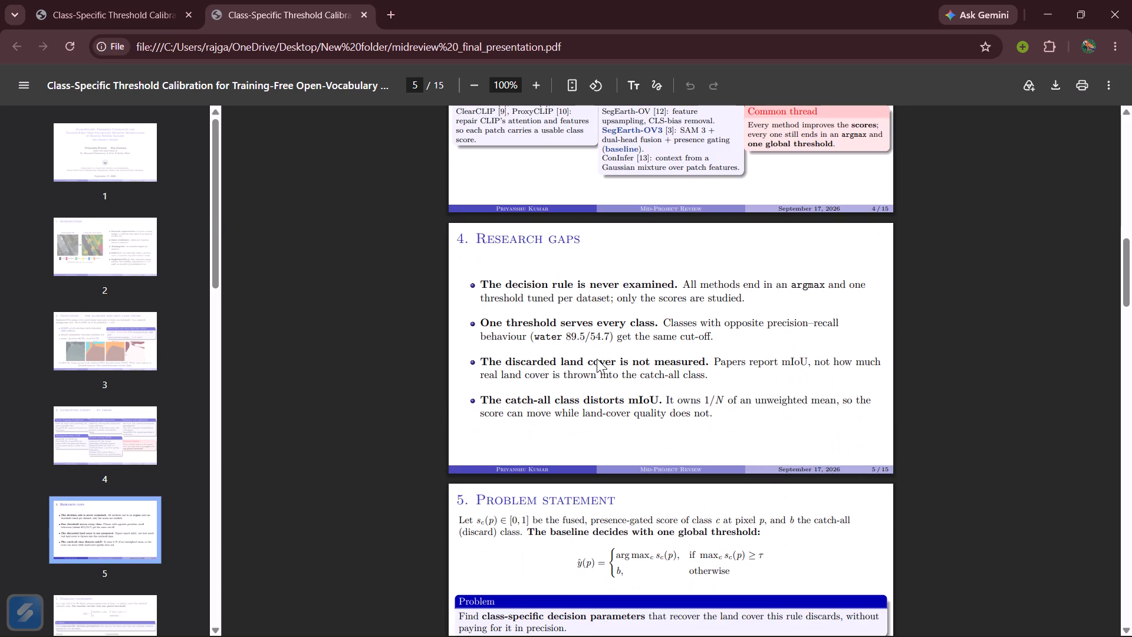
pyautogui.scroll(-13, 597, 359)
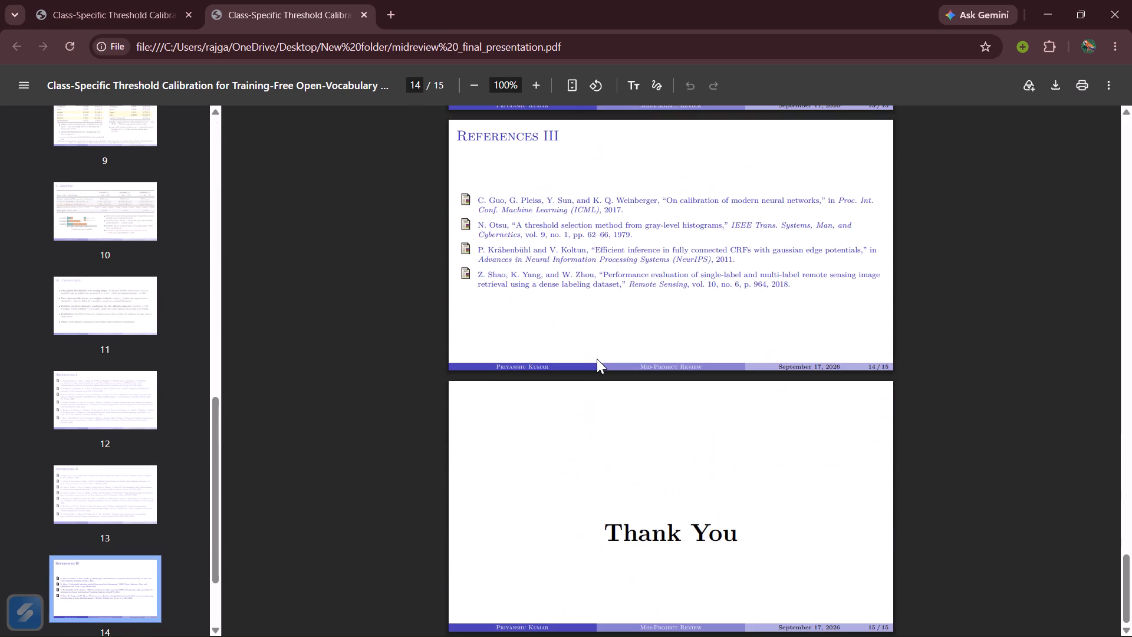
pyautogui.scroll(-1, 597, 359)
pyautogui.scroll(17, 586, 251)
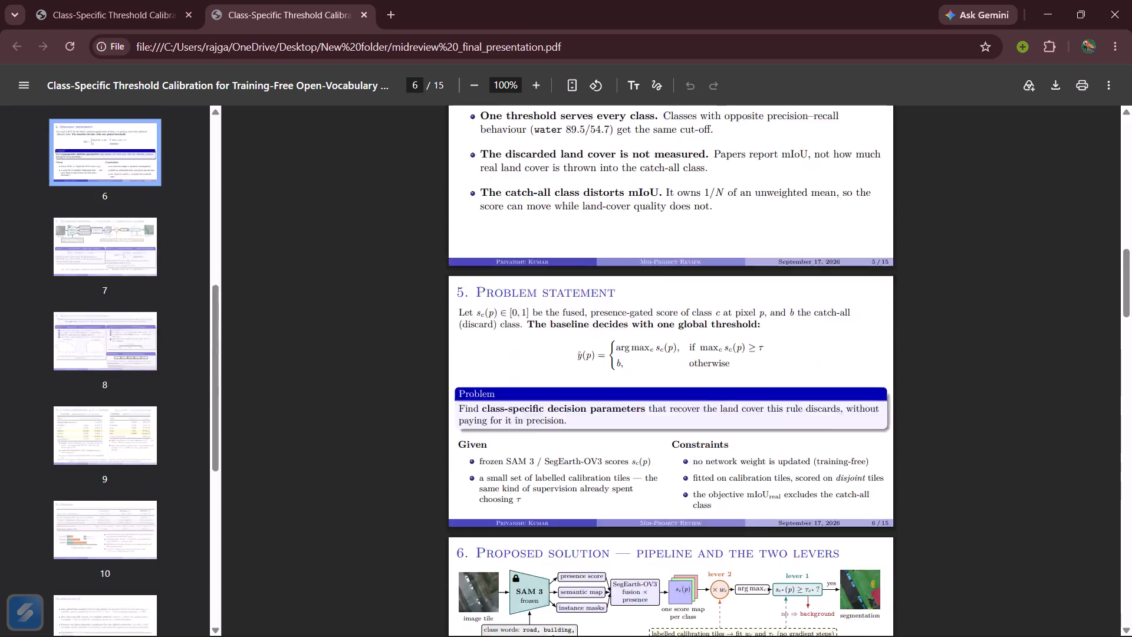
pyautogui.scroll(8, 586, 251)
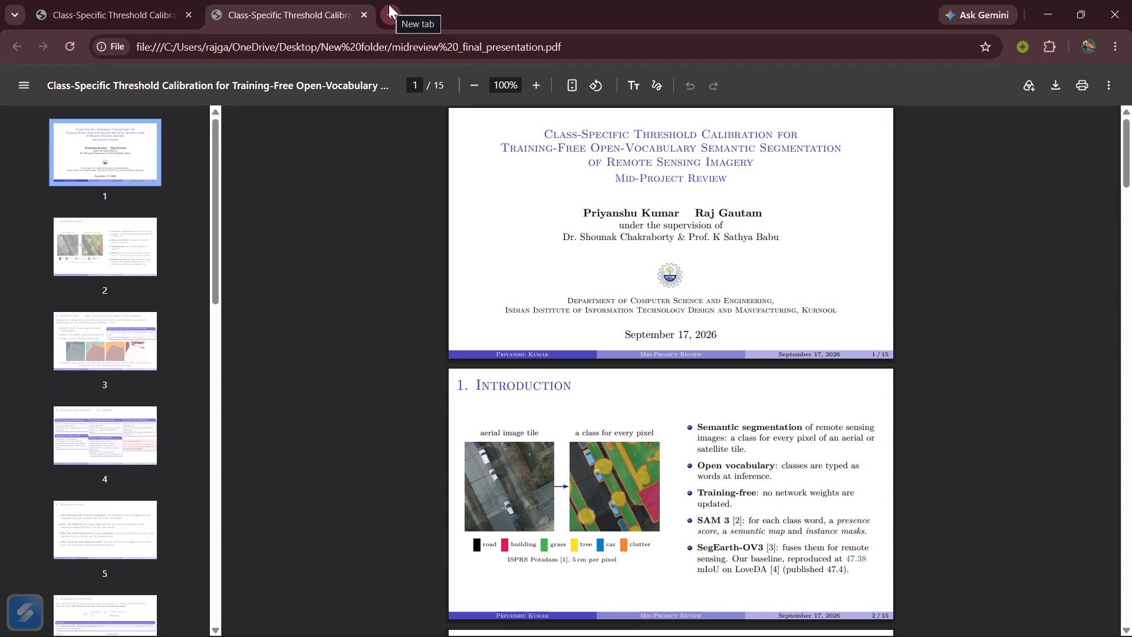
# Open Sejda's online PDF editor in a new browser tab.
pyautogui.click(390, 16)
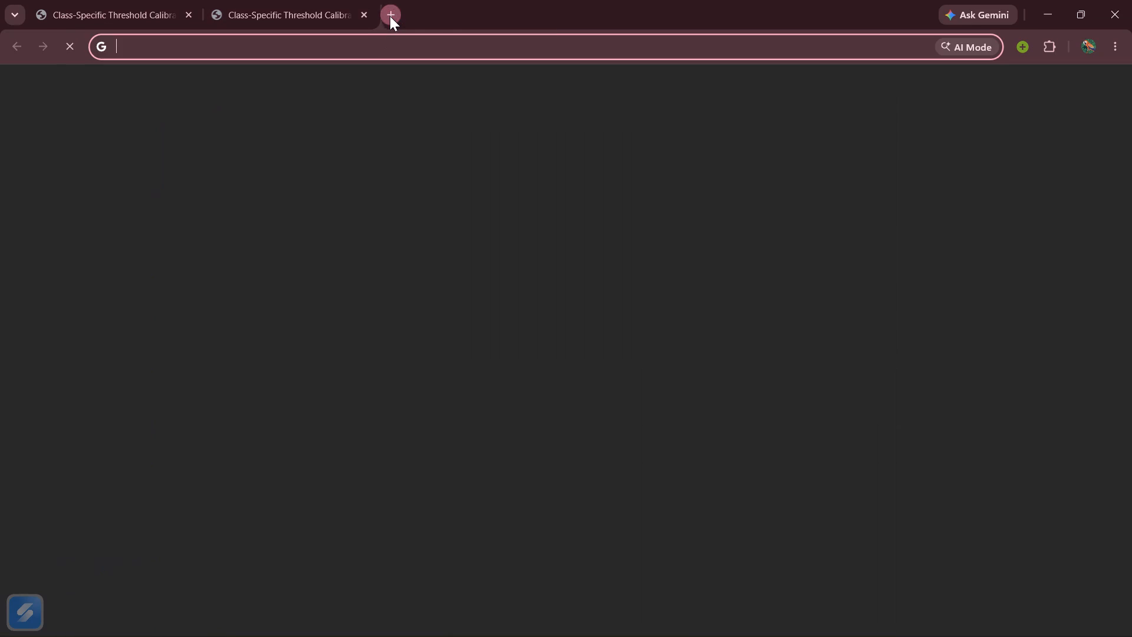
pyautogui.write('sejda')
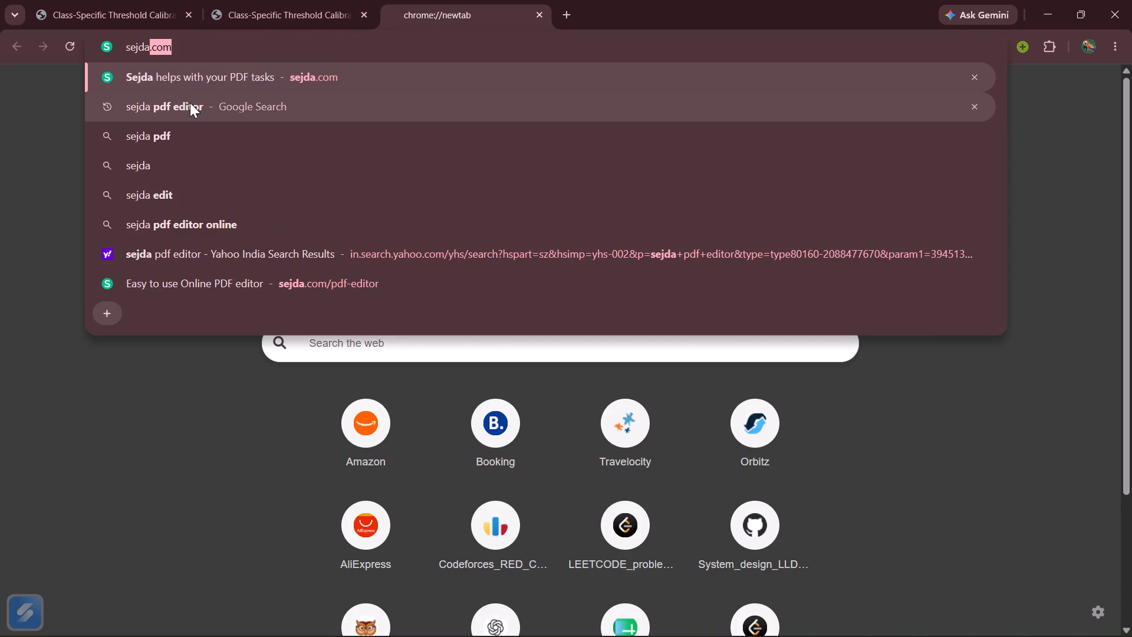
pyautogui.click(220, 277)
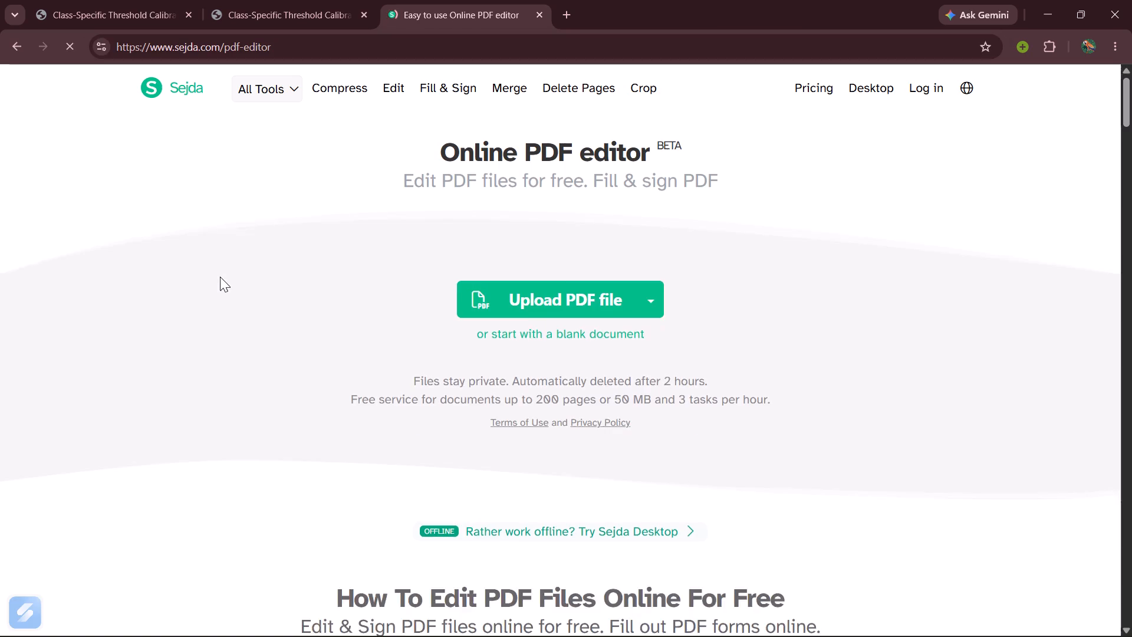
# Upload midreview _final_presentation to the PDF editor, finding it by searching the Desktop for "mid".
pyautogui.click(563, 348)
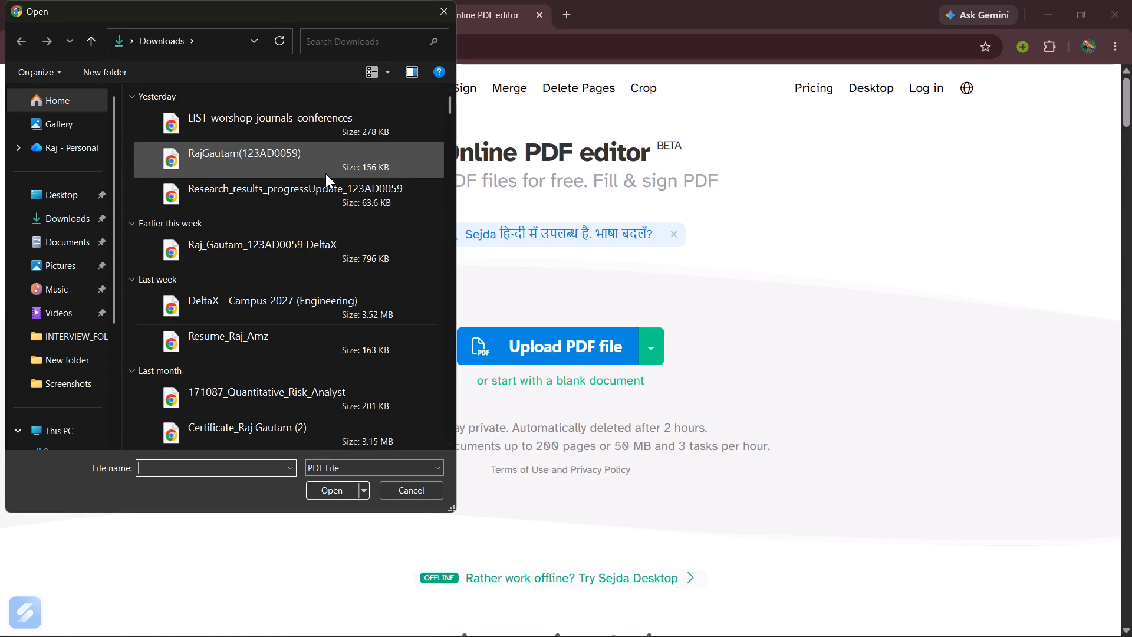
pyautogui.doubleClick(59, 195)
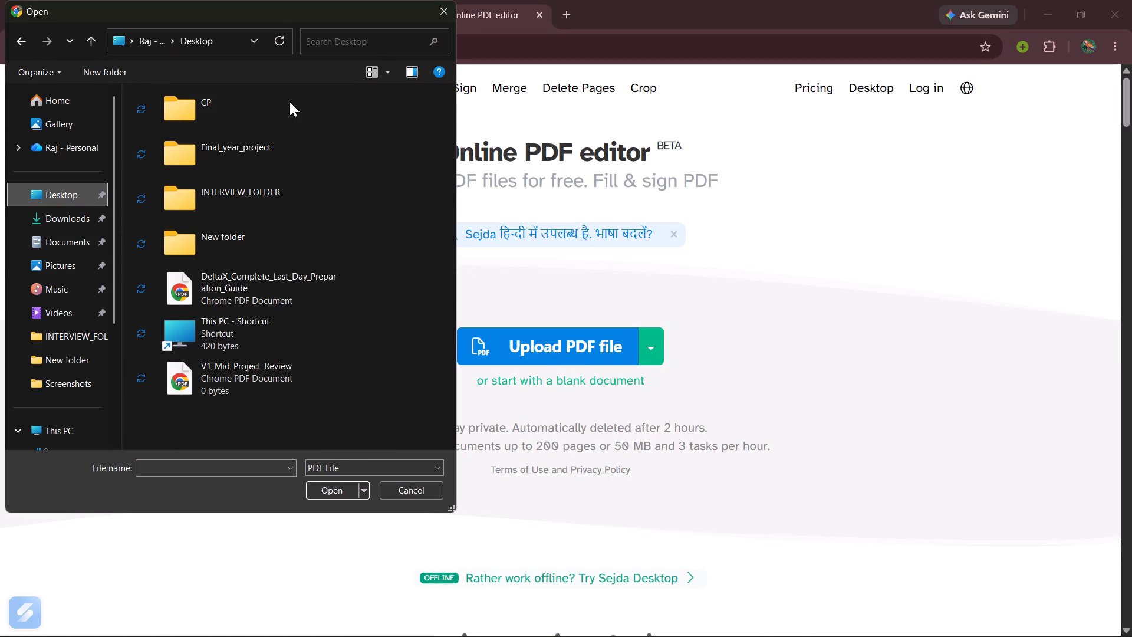
pyautogui.click(350, 41)
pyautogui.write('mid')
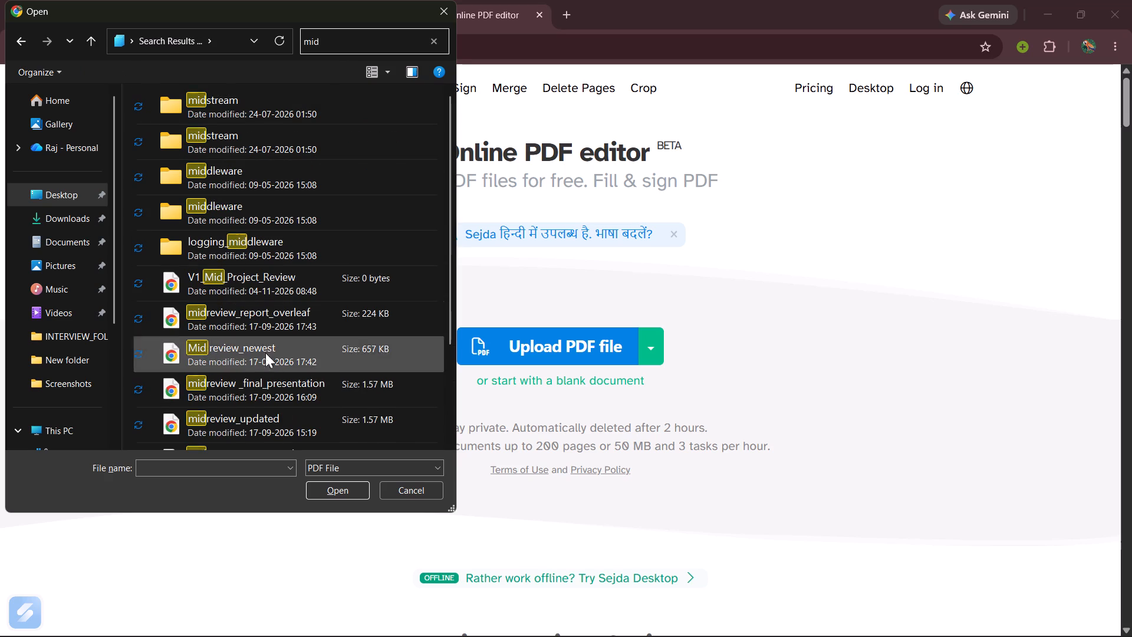
pyautogui.click(266, 375)
pyautogui.click(333, 492)
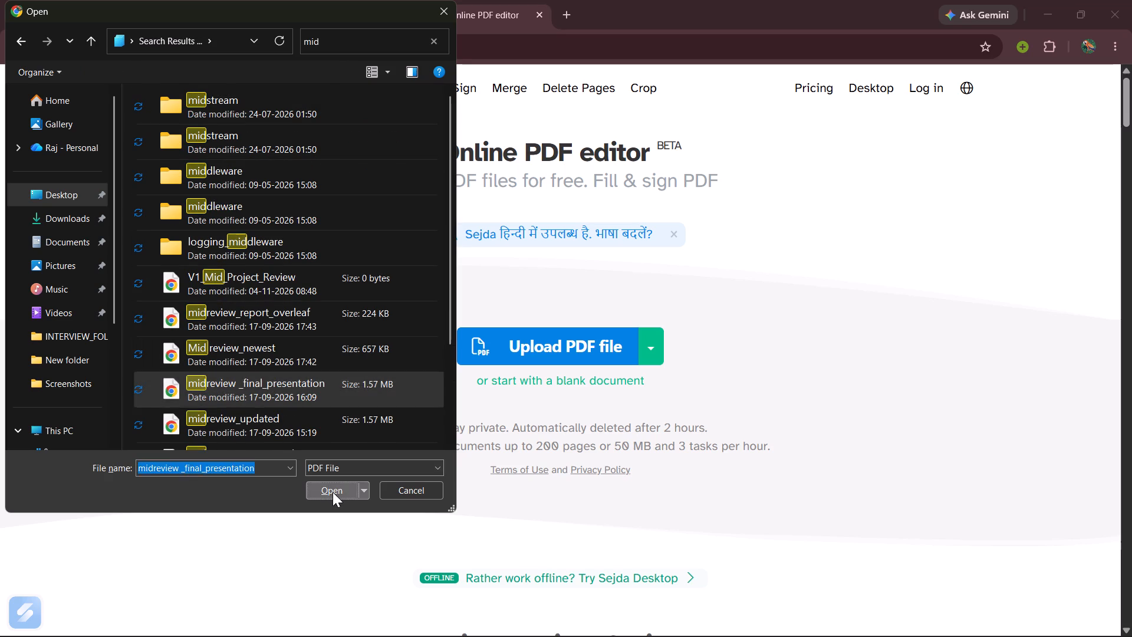
pyautogui.scroll(-1, 646, 394)
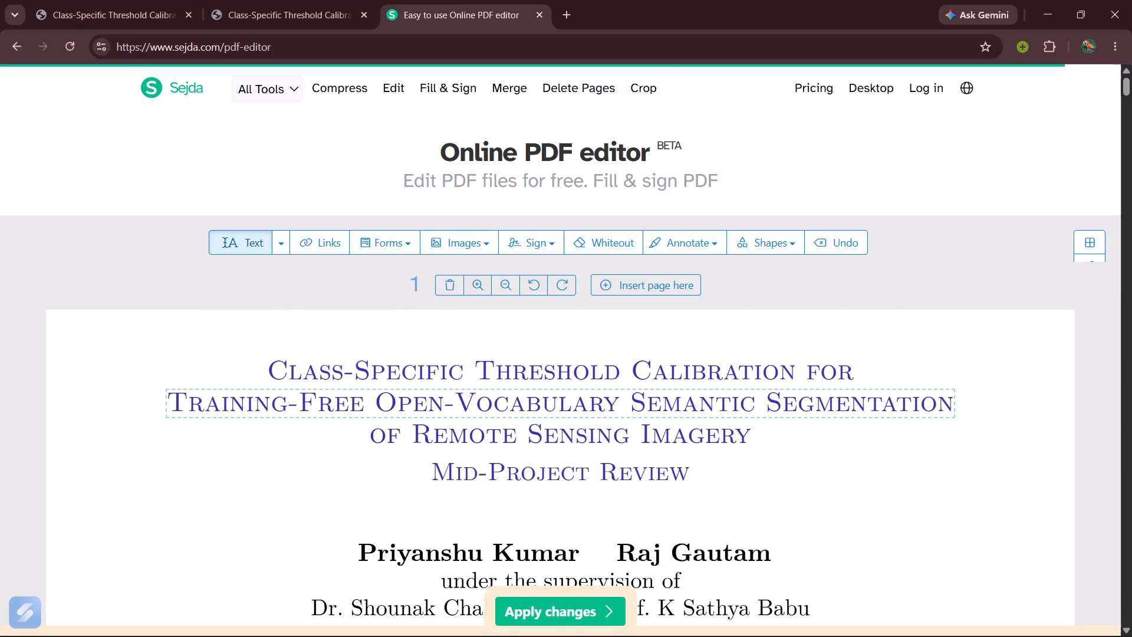
# Delete the first author's name from the title slide's author line and pad the remaining name with four leading spaces.
pyautogui.scroll(-2, 646, 394)
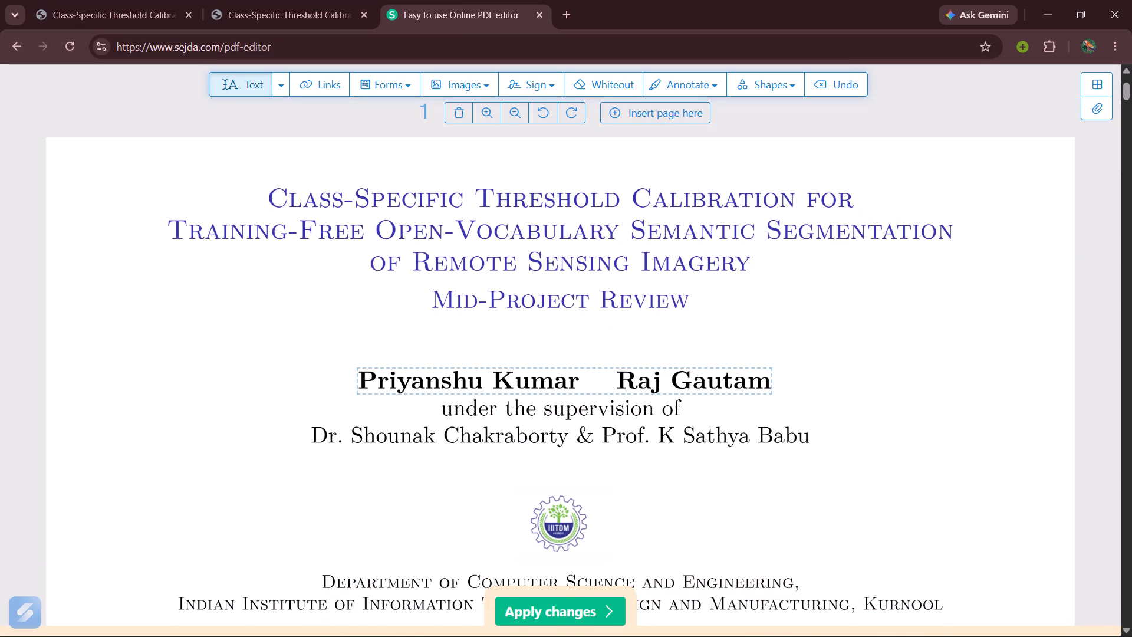
pyautogui.doubleClick(584, 380)
pyautogui.click(584, 380)
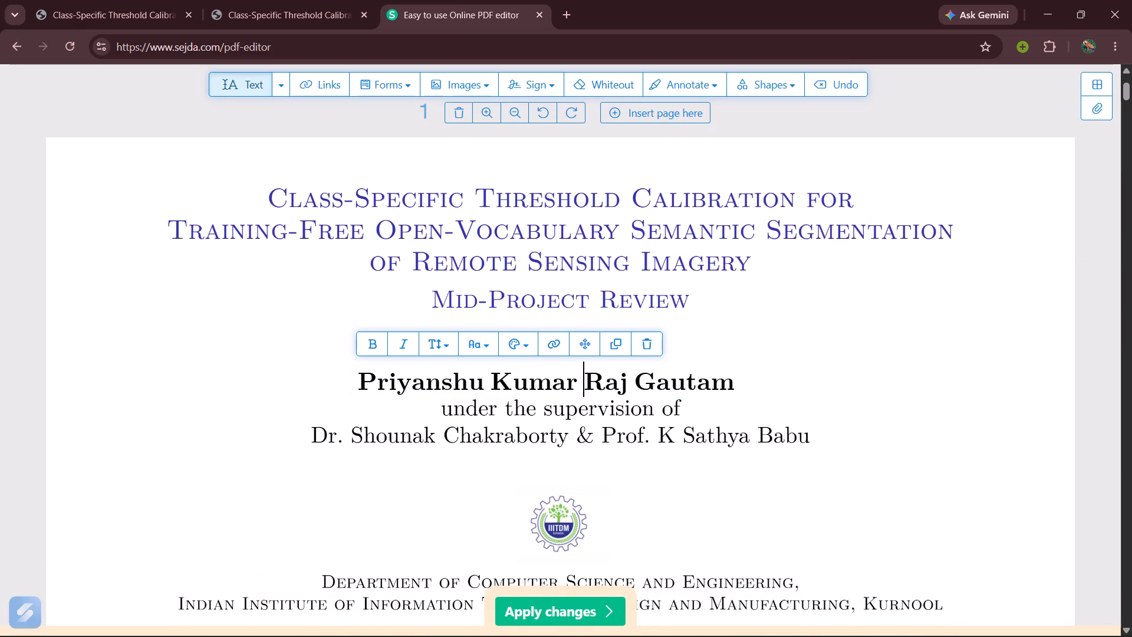
pyautogui.press('BackSpace')
pyautogui.press('BackSpace')
pyautogui.press('BackSpace')
pyautogui.press('BackSpace')
pyautogui.press('BackSpace')
pyautogui.press('BackSpace')
pyautogui.press('BackSpace')
pyautogui.press('BackSpace')
pyautogui.press('BackSpace')
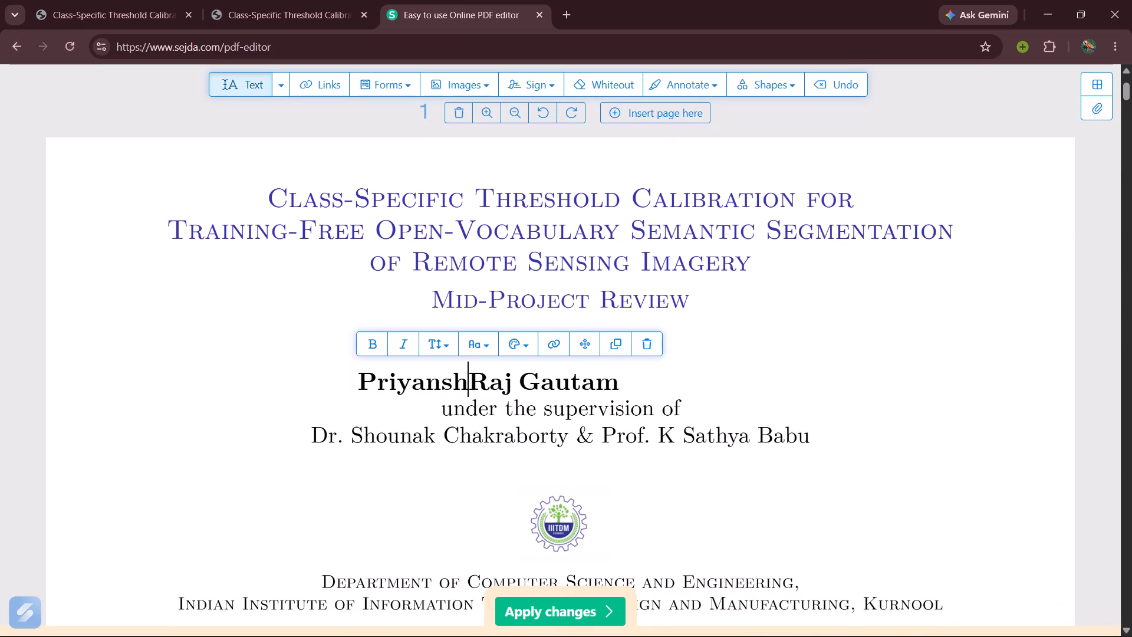
pyautogui.press('BackSpace')
pyautogui.press('BackSpace')
pyautogui.press('BackSpace')
pyautogui.press('BackSpace')
pyautogui.press('BackSpace')
pyautogui.press('BackSpace')
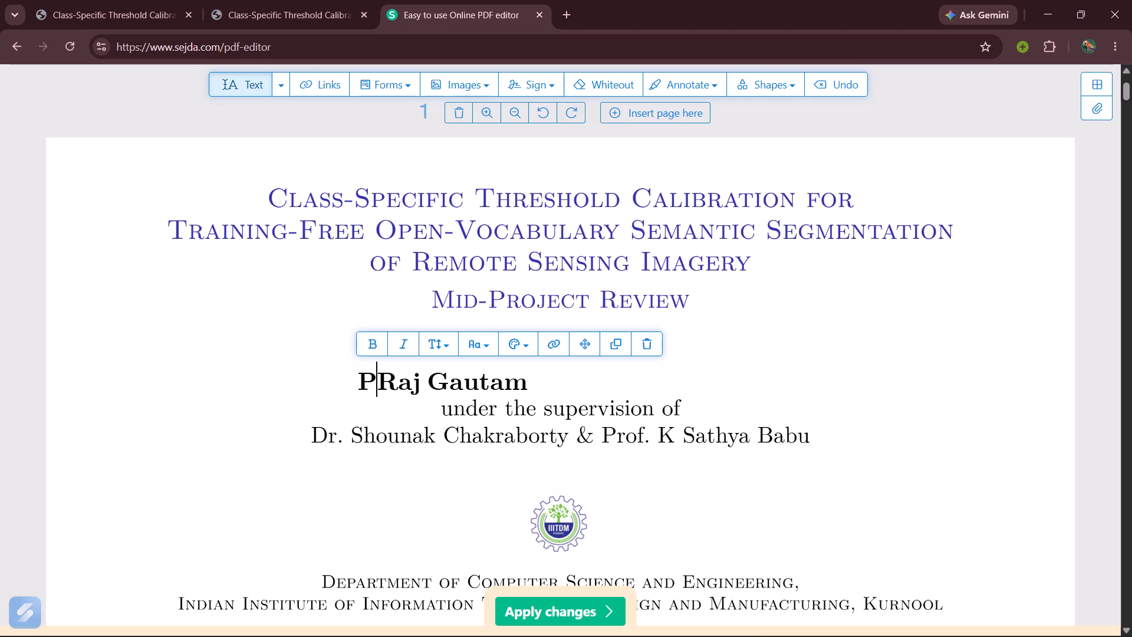
pyautogui.press('BackSpace')
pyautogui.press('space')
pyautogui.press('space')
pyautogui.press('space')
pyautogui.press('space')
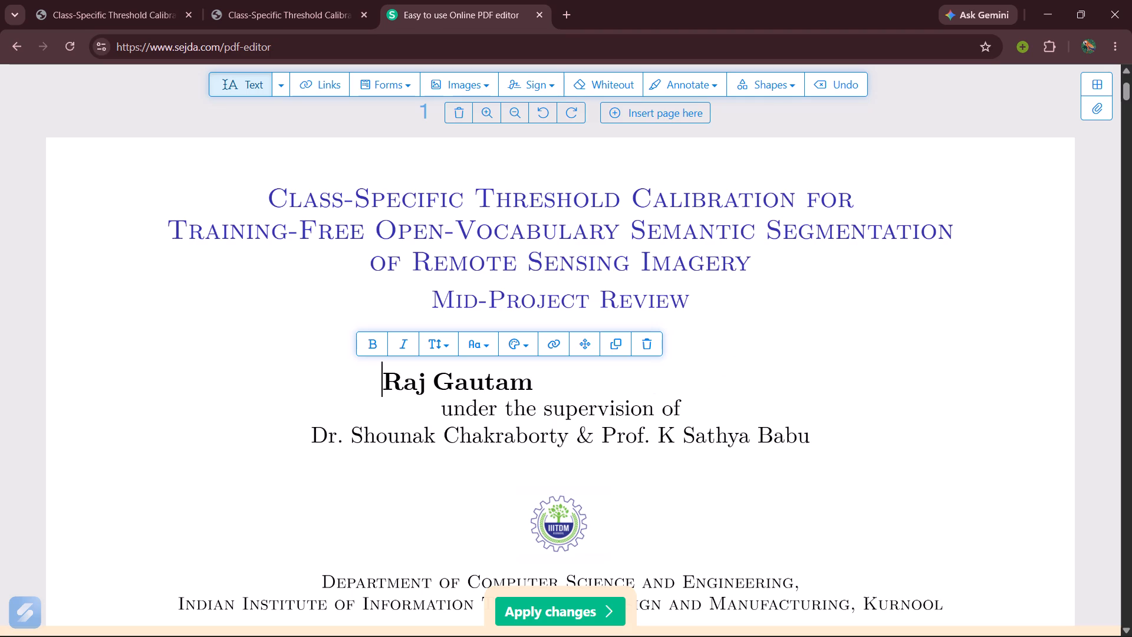
# Add the student ID in parentheses directly after the remaining author's name.
pyautogui.press('Right')
pyautogui.press('Right')
pyautogui.press('Right')
pyautogui.press('Right')
pyautogui.press('Right')
pyautogui.press('Right')
pyautogui.press('Right')
pyautogui.press('Right')
pyautogui.press('Right')
pyautogui.press('Right')
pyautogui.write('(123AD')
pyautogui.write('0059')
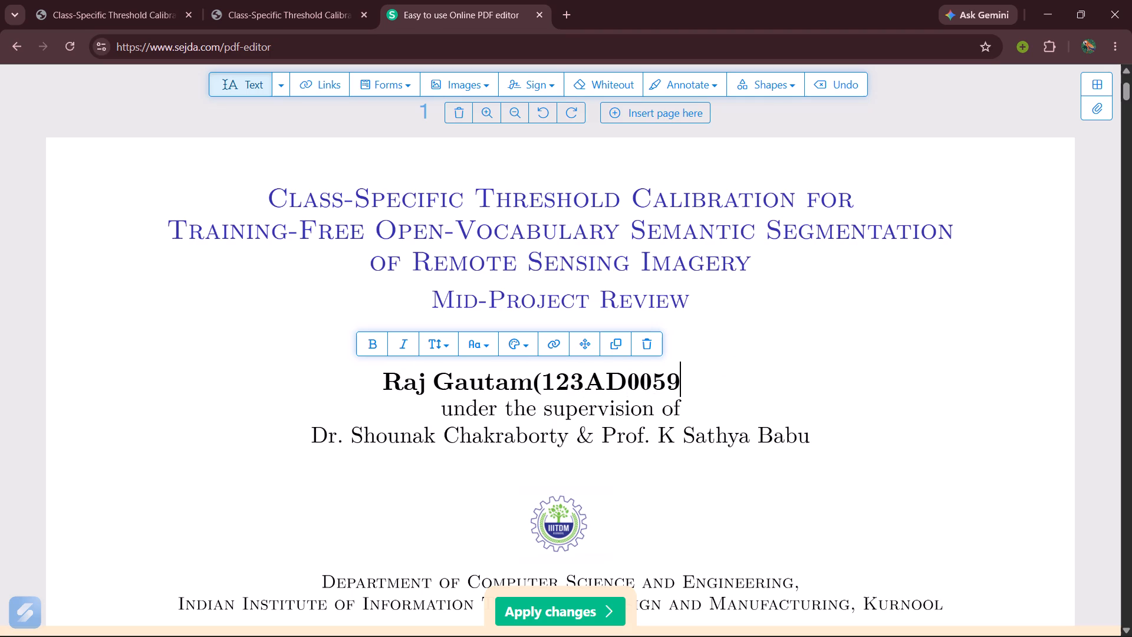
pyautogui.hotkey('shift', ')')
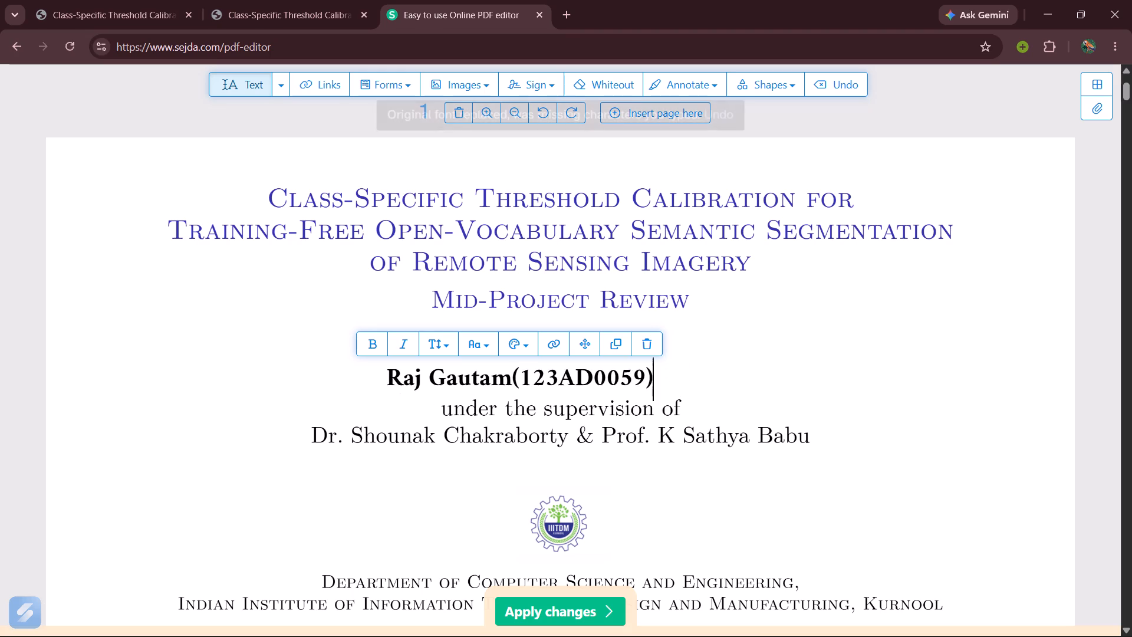
# Shift the author line toward the slide's centre by adding five more leading spaces.
pyautogui.click(388, 383)
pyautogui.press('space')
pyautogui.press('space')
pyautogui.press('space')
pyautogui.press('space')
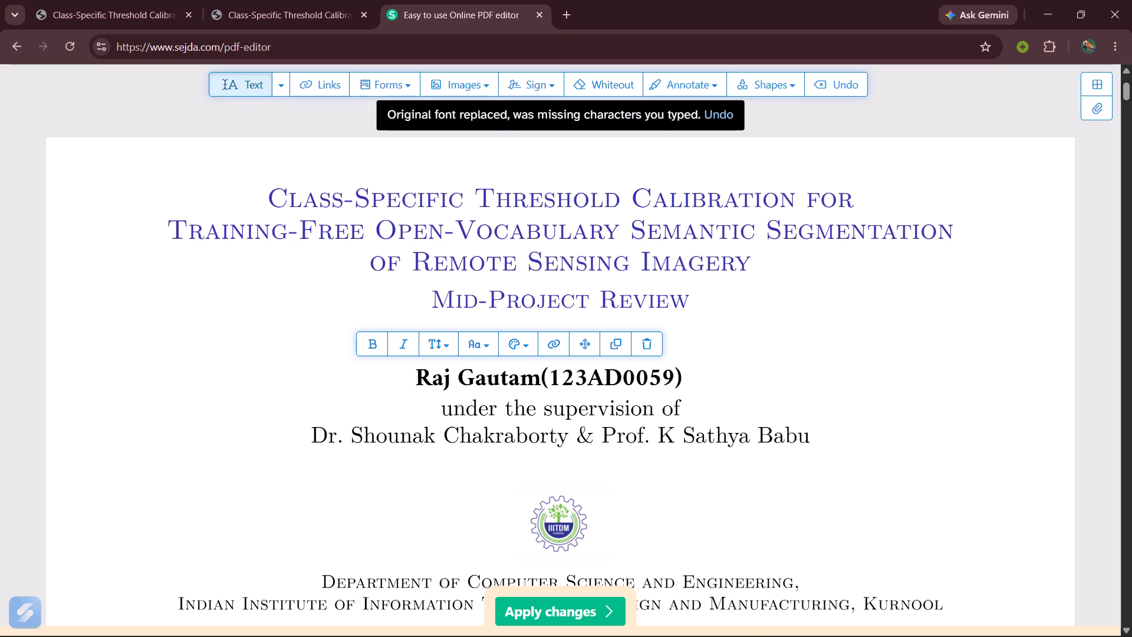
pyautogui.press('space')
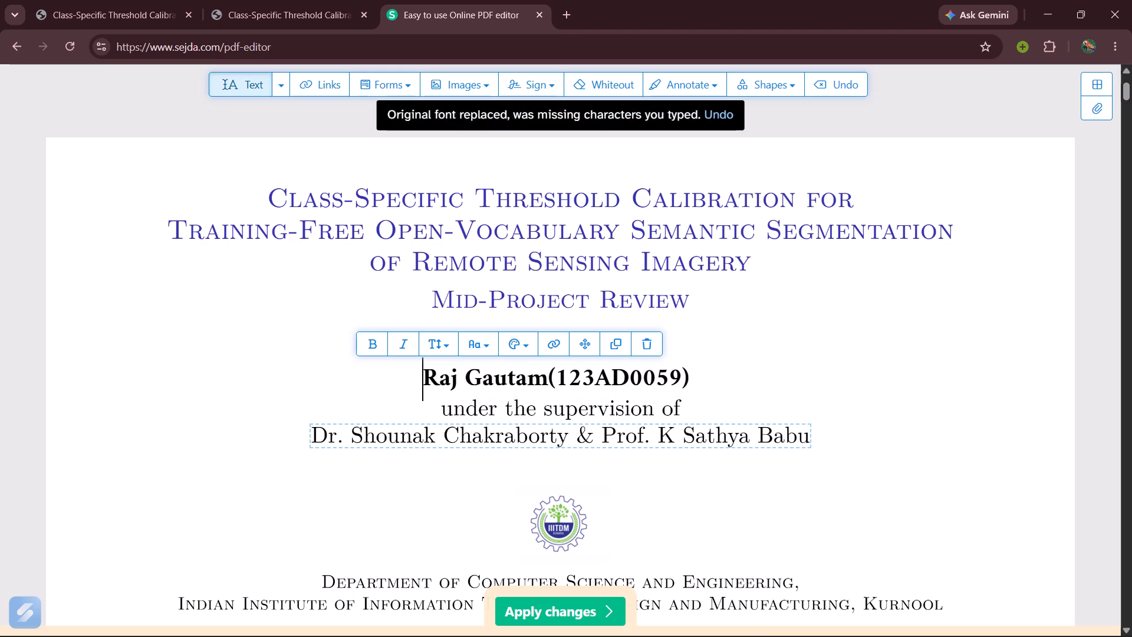
# Delete the first supervisor's title and name and the ampersand from the supervisor line, keeping only the professor.
pyautogui.click(590, 436)
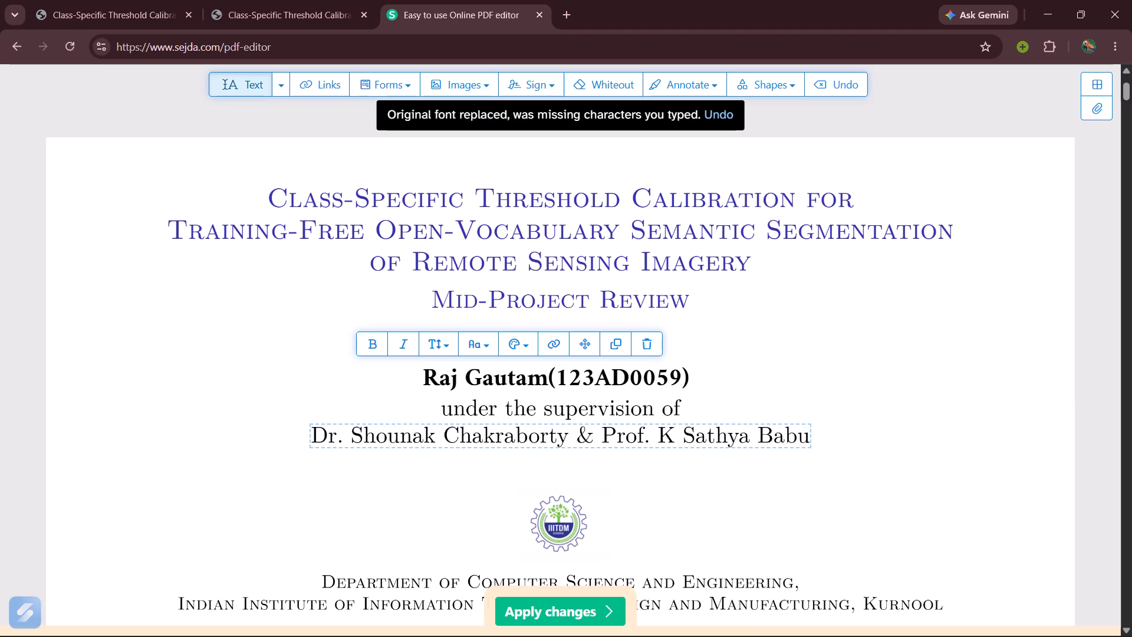
pyautogui.doubleClick(590, 436)
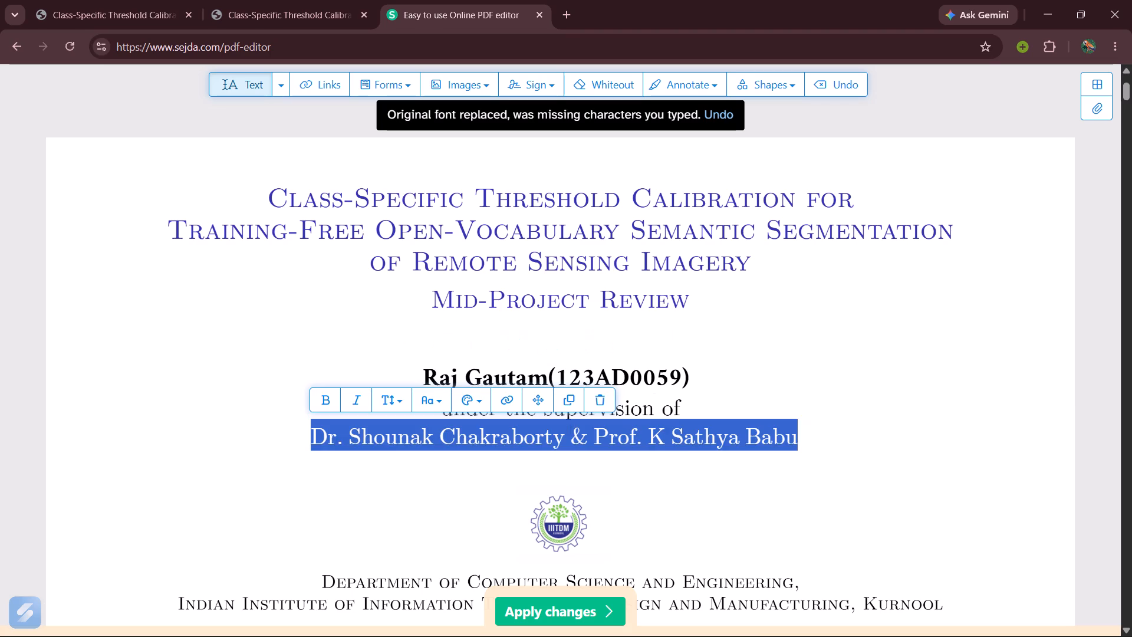
pyautogui.click(590, 436)
pyautogui.press('BackSpace')
pyautogui.press('BackSpace')
pyautogui.press('BackSpace')
pyautogui.press('BackSpace')
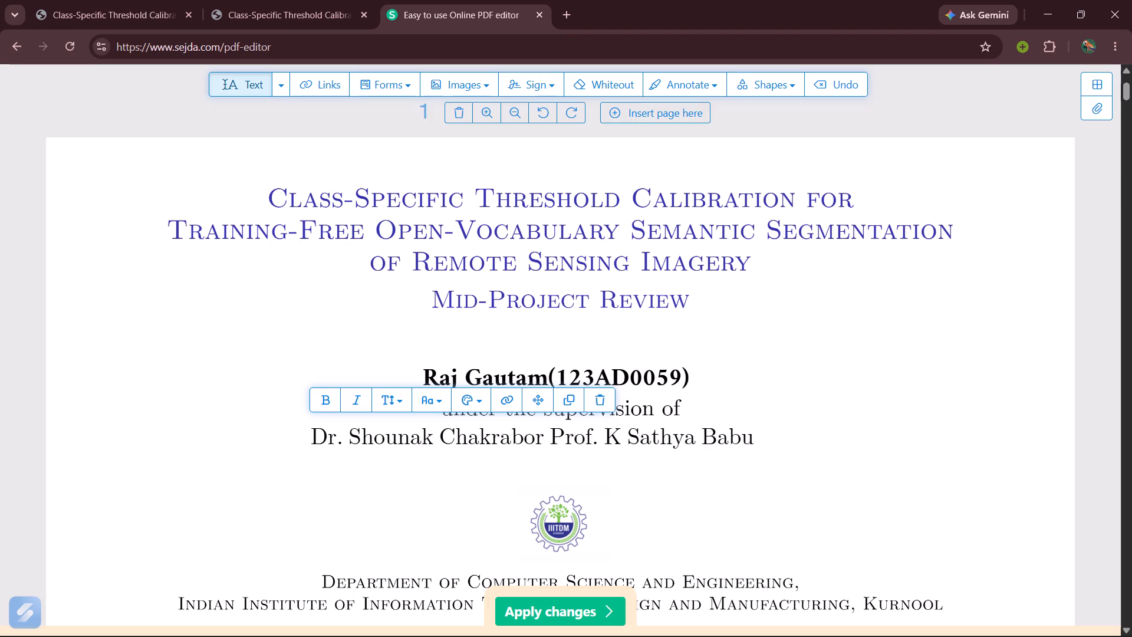
pyautogui.press('BackSpace')
pyautogui.press('BackSpace')
pyautogui.press('BackSpace')
pyautogui.press('BackSpace')
pyautogui.press('BackSpace')
pyautogui.press('BackSpace')
pyautogui.press('BackSpace')
pyautogui.press('BackSpace')
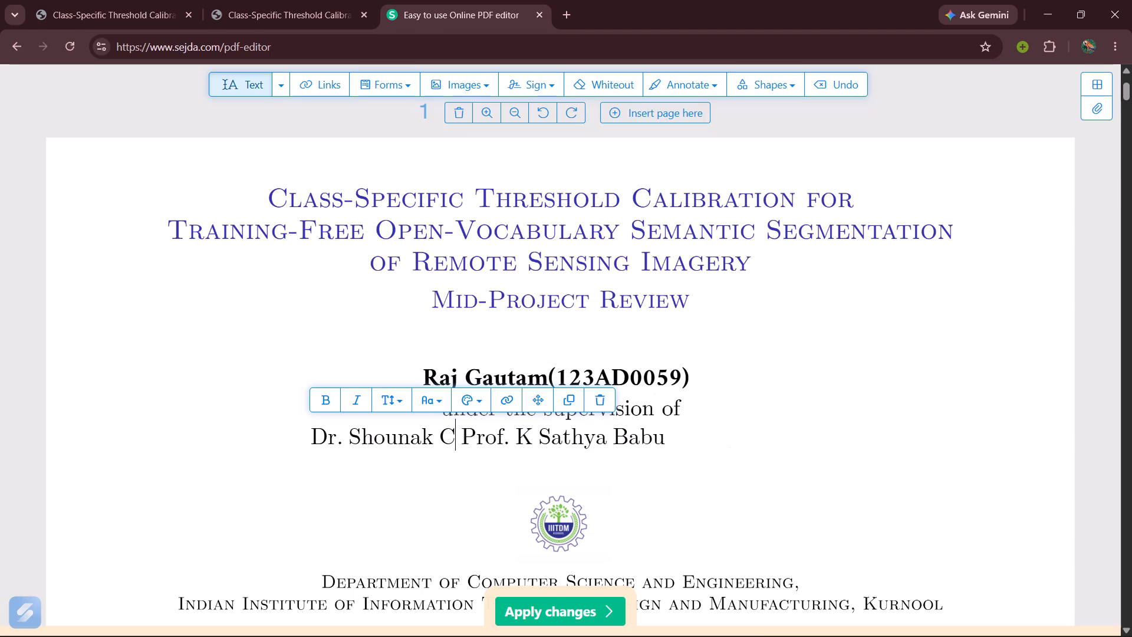
pyautogui.press('BackSpace')
pyautogui.press('BackSpace')
pyautogui.press('BackSpace')
pyautogui.press('BackSpace')
pyautogui.press('BackSpace')
pyautogui.press('BackSpace')
pyautogui.press('BackSpace')
pyautogui.press('BackSpace')
pyautogui.press('BackSpace')
pyautogui.press('BackSpace')
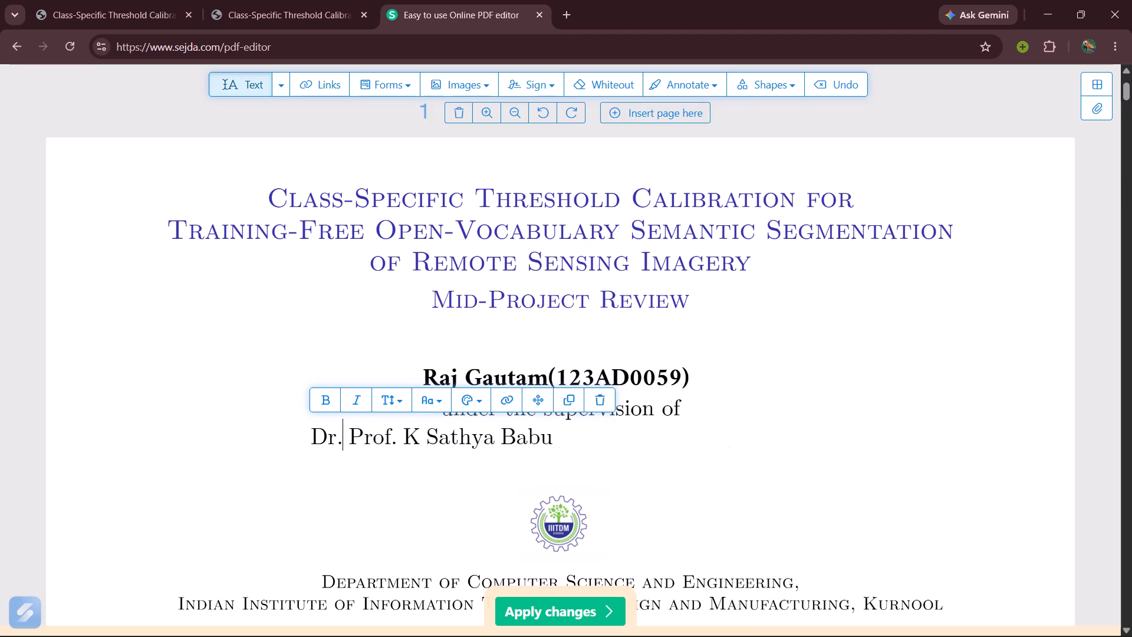
pyautogui.press('BackSpace')
pyautogui.press('BackSpace')
pyautogui.press('BackSpace')
# Pad the supervisor line with leading spaces until the professor's name sits centred beneath "under the supervision of".
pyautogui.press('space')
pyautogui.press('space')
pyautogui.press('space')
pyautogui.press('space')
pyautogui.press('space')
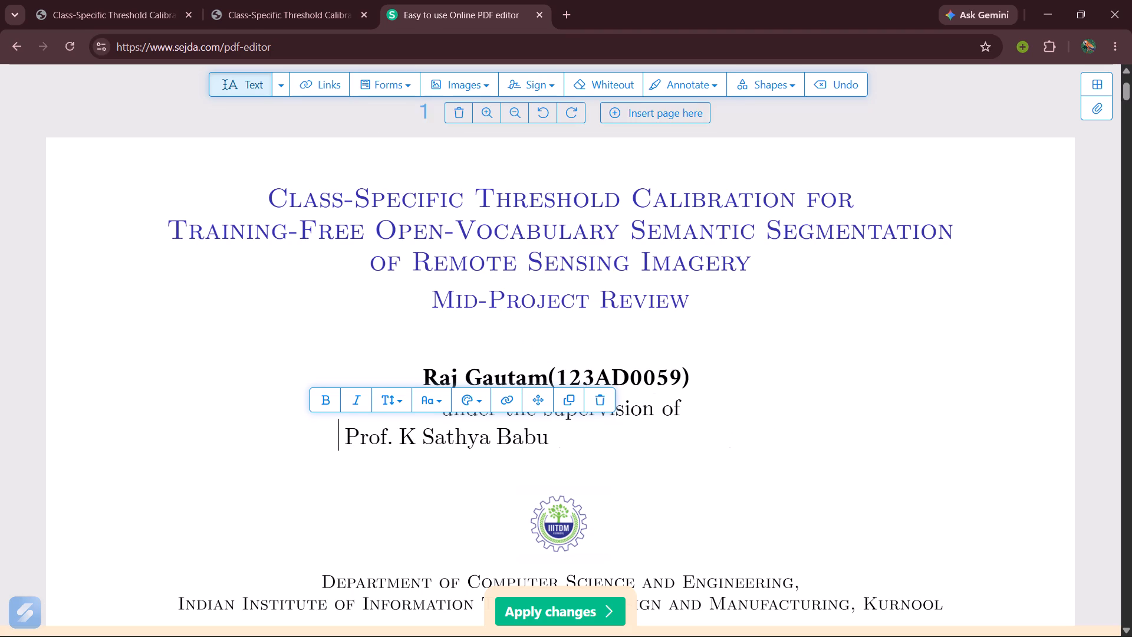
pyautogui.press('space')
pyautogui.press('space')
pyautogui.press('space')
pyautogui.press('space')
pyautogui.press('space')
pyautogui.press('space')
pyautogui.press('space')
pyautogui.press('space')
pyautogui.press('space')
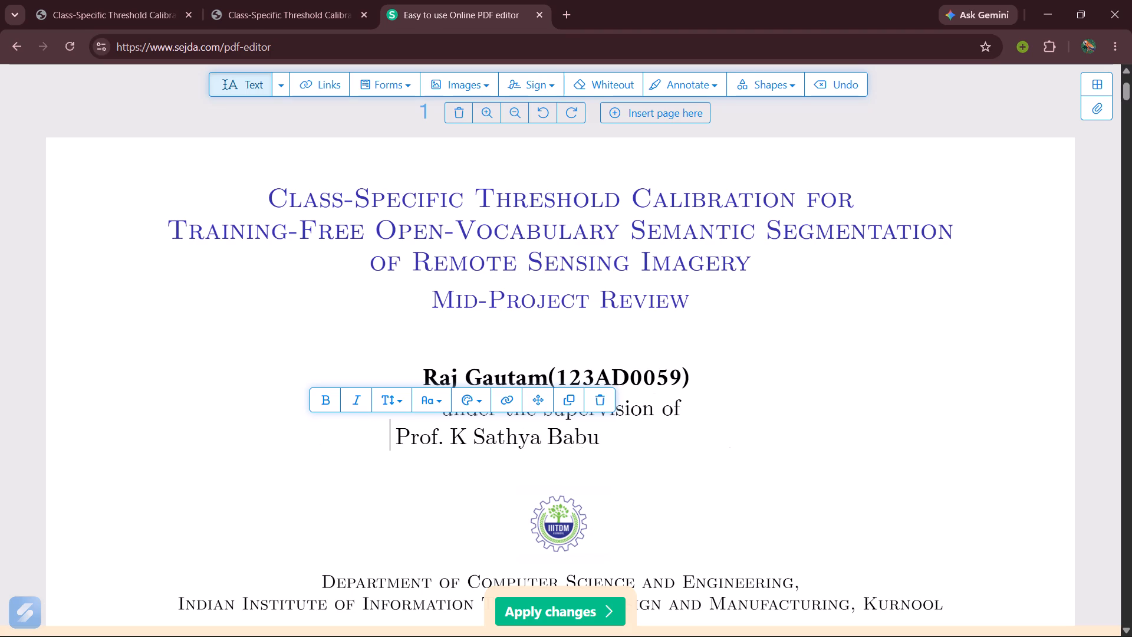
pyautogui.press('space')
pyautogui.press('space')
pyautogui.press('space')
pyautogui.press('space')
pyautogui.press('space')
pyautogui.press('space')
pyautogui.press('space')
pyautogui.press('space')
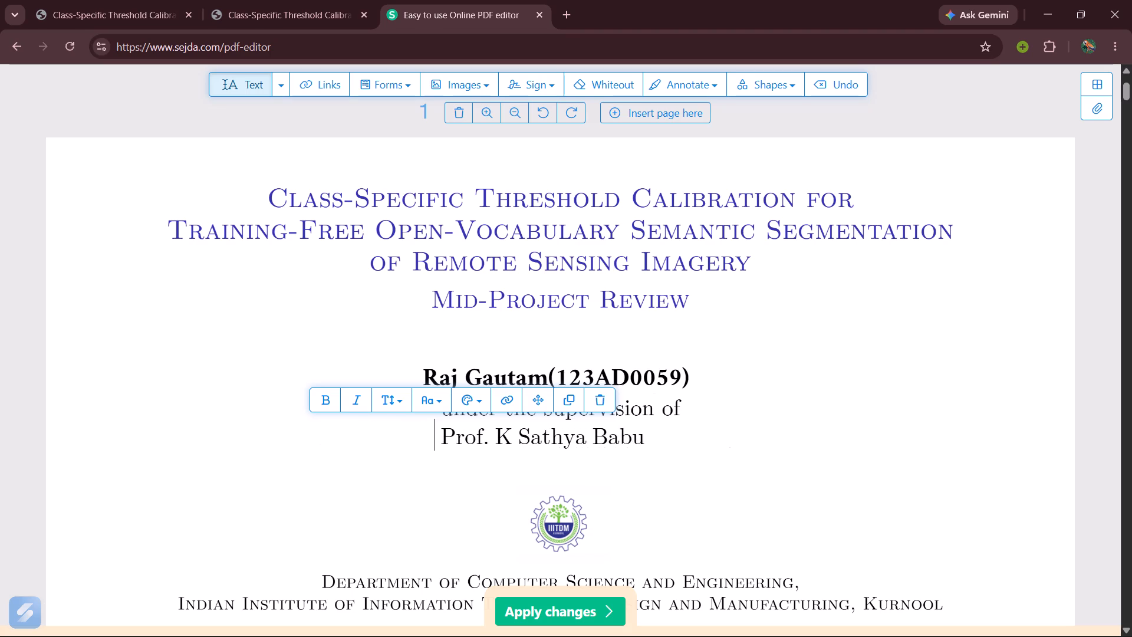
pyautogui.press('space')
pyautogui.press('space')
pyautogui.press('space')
# Add "Sir" after the professor's name at the end of the supervisor line.
pyautogui.press('Right')
pyautogui.press('Right')
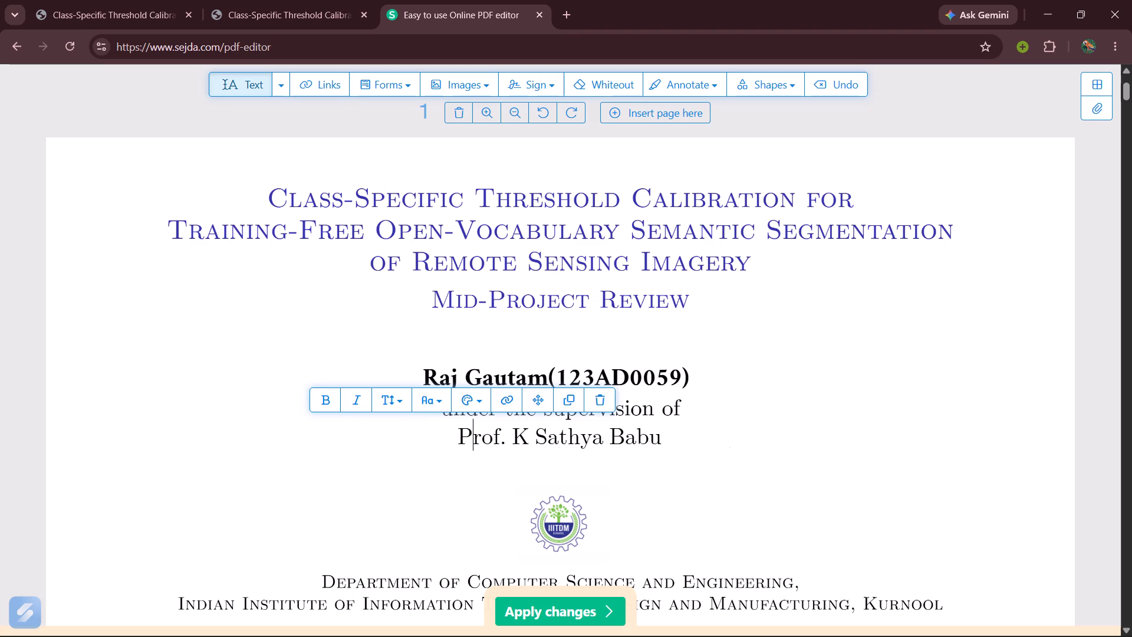
pyautogui.press('Right')
pyautogui.press('Right')
pyautogui.press('Right')
pyautogui.press('Right')
pyautogui.press('Right')
pyautogui.press('Right')
pyautogui.press('Right')
pyautogui.press('Right')
pyautogui.press('Right')
pyautogui.press('Right')
pyautogui.press('Right')
pyautogui.press('Right')
pyautogui.press('Right')
pyautogui.press('Right')
pyautogui.press('Right')
pyautogui.press('Right')
pyautogui.press('Right')
pyautogui.press('Right')
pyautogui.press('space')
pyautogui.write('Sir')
pyautogui.click(720, 340)
pyautogui.press('BackSpace')
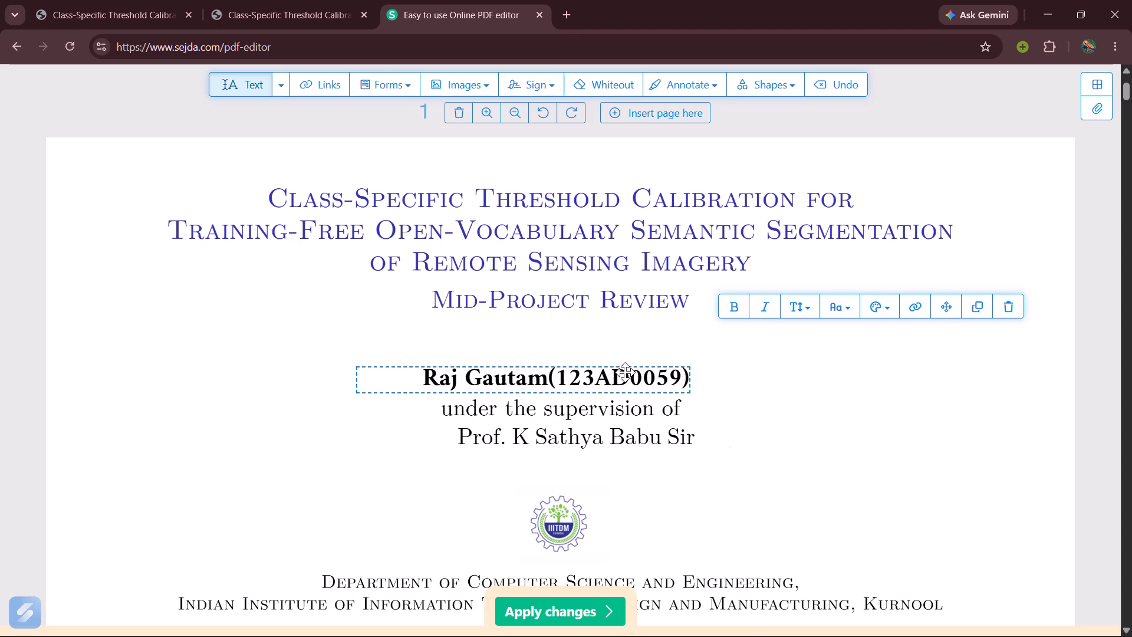
# Nudge the author line slightly up and to the right, keeping it centred beneath the presentation title.
pyautogui.moveTo(625, 372); pyautogui.dragTo(630, 366)
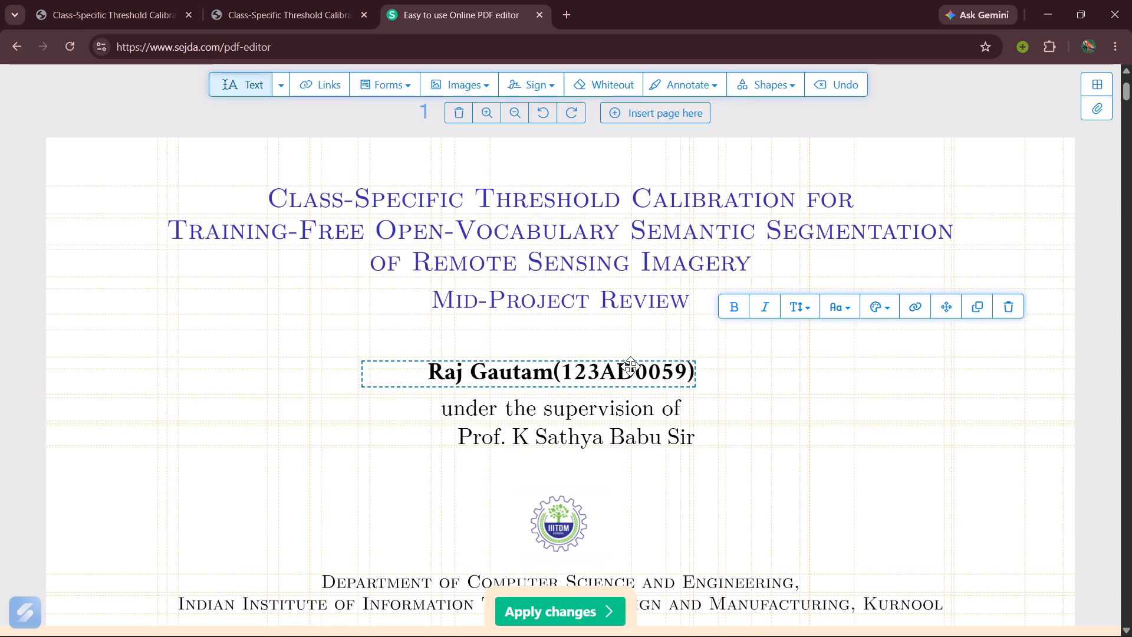
pyautogui.moveTo(630, 366); pyautogui.dragTo(631, 367)
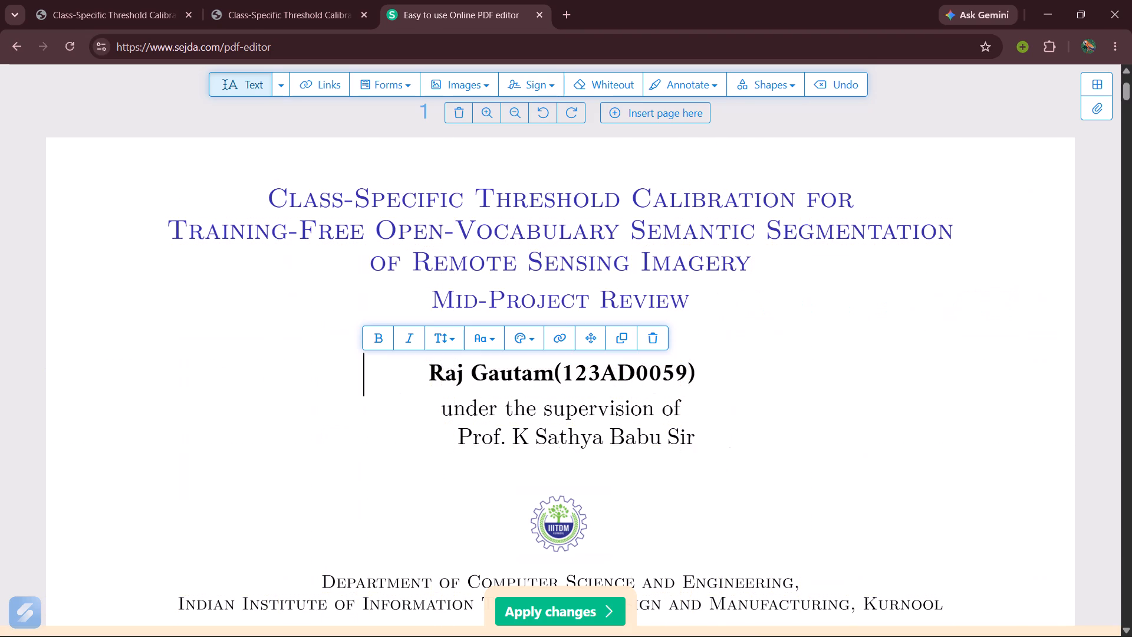
# Move the supervisor line left so that it aligns with "under the supervision of" above it.
pyautogui.doubleClick(457, 434)
pyautogui.click(457, 434)
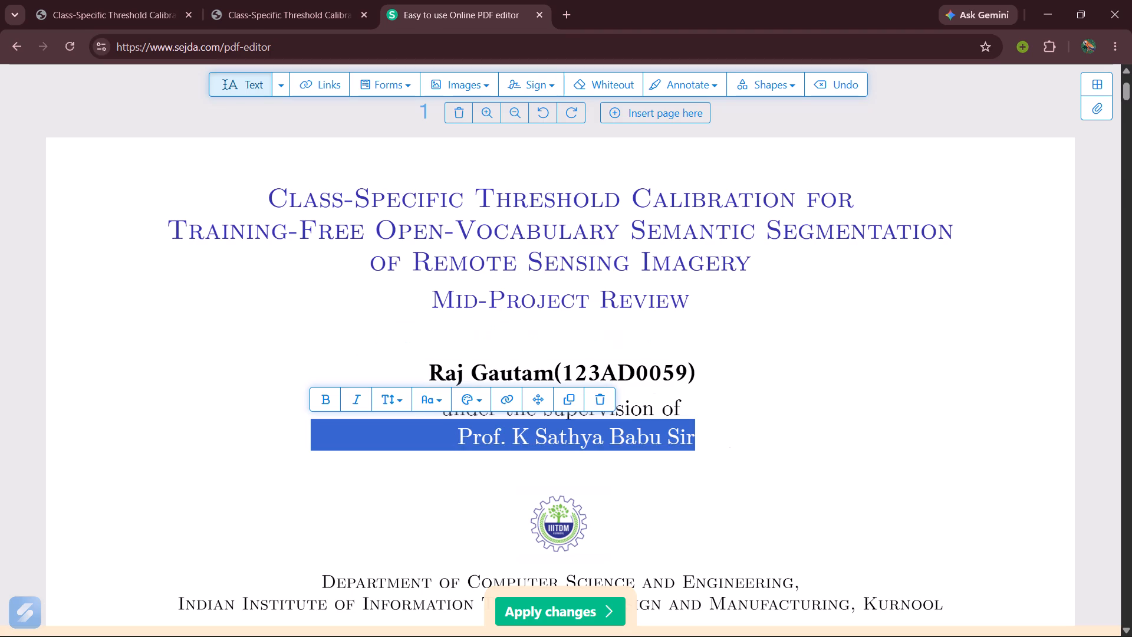
pyautogui.moveTo(457, 434); pyautogui.dragTo(702, 451)
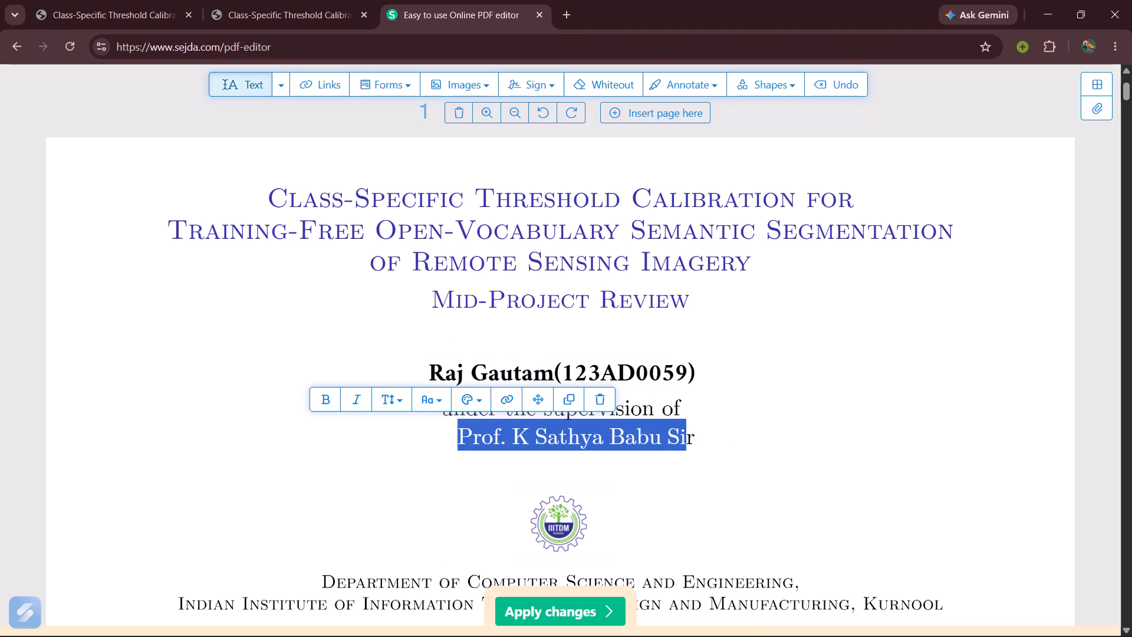
pyautogui.moveTo(702, 451); pyautogui.dragTo(705, 451)
pyautogui.moveTo(696, 436); pyautogui.dragTo(642, 434)
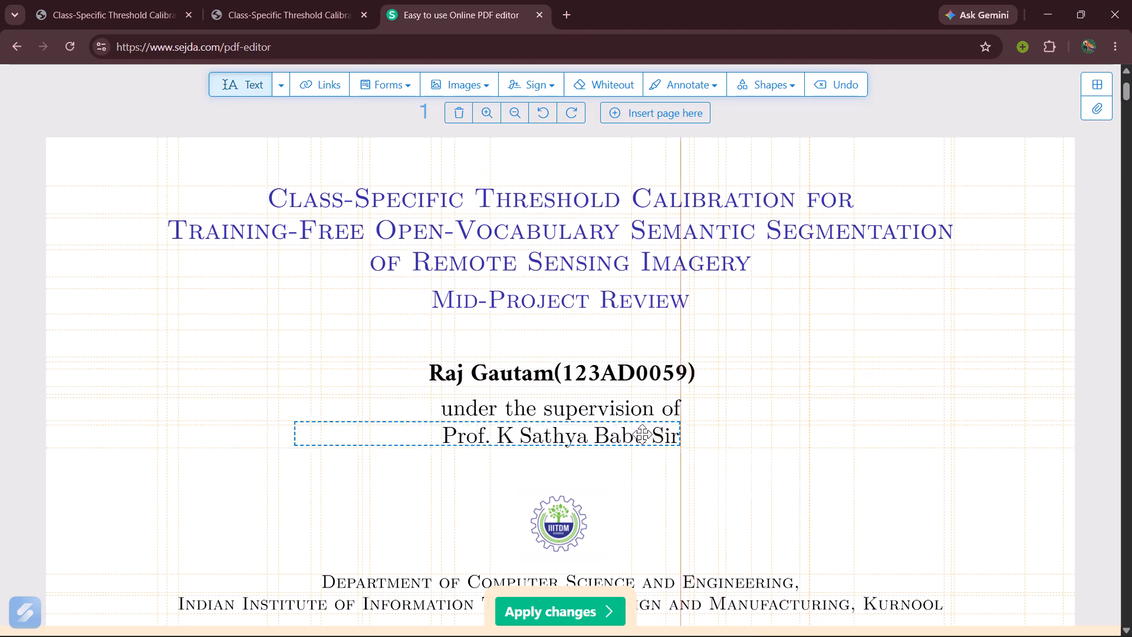
pyautogui.moveTo(642, 434); pyautogui.dragTo(679, 436)
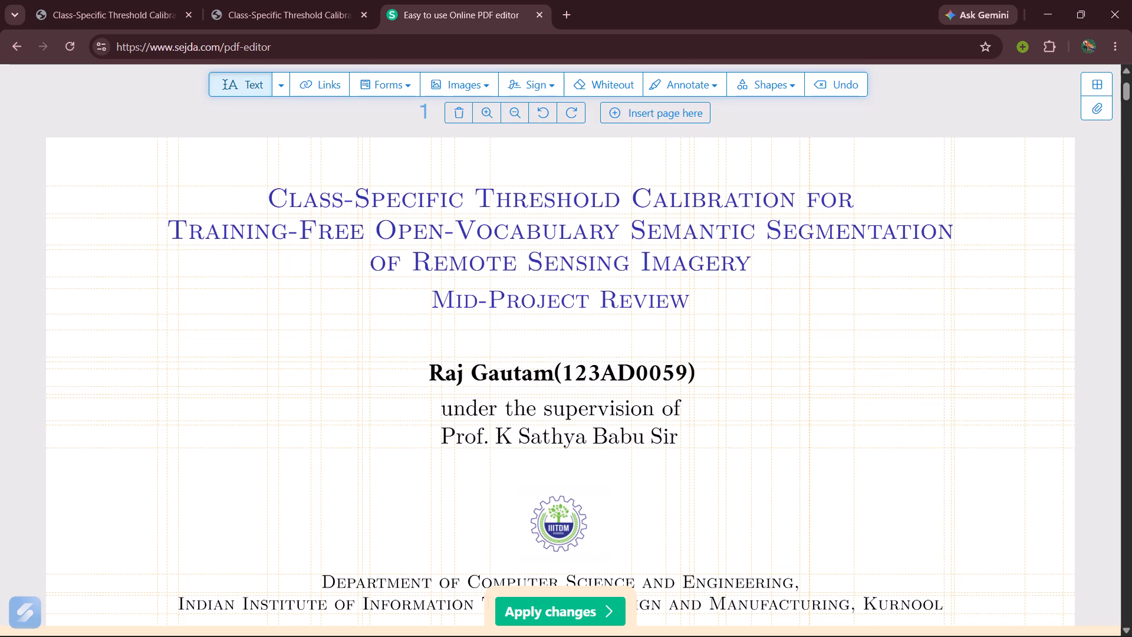
pyautogui.moveTo(679, 436); pyautogui.dragTo(680, 435)
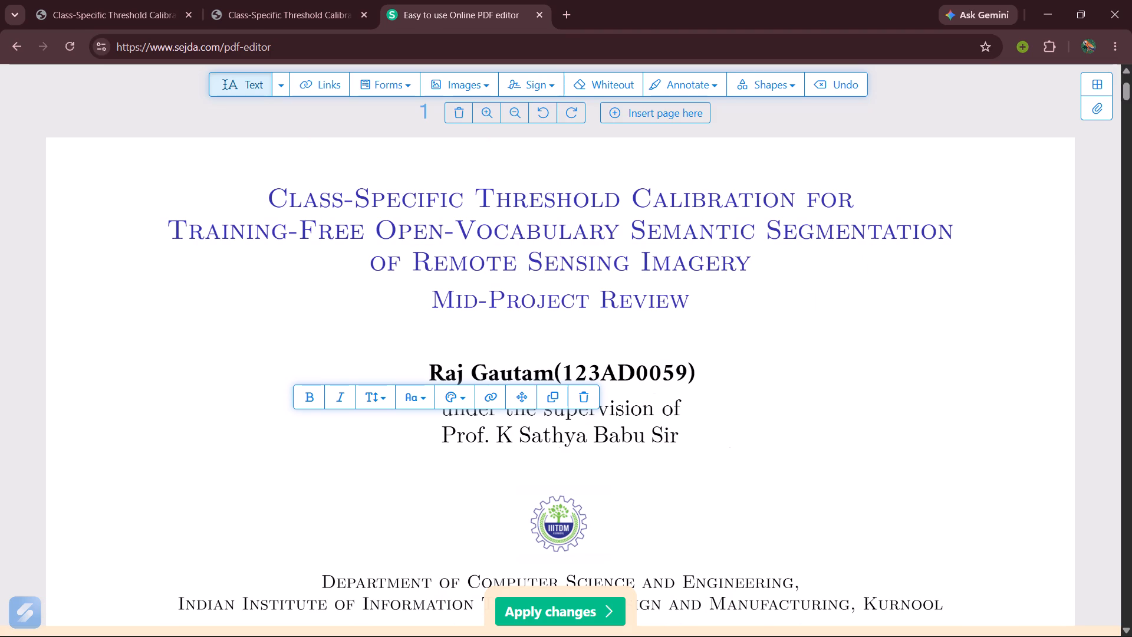
# Set the supervisor line's font size to 12.
pyautogui.click(443, 442)
pyautogui.moveTo(443, 442); pyautogui.dragTo(670, 444)
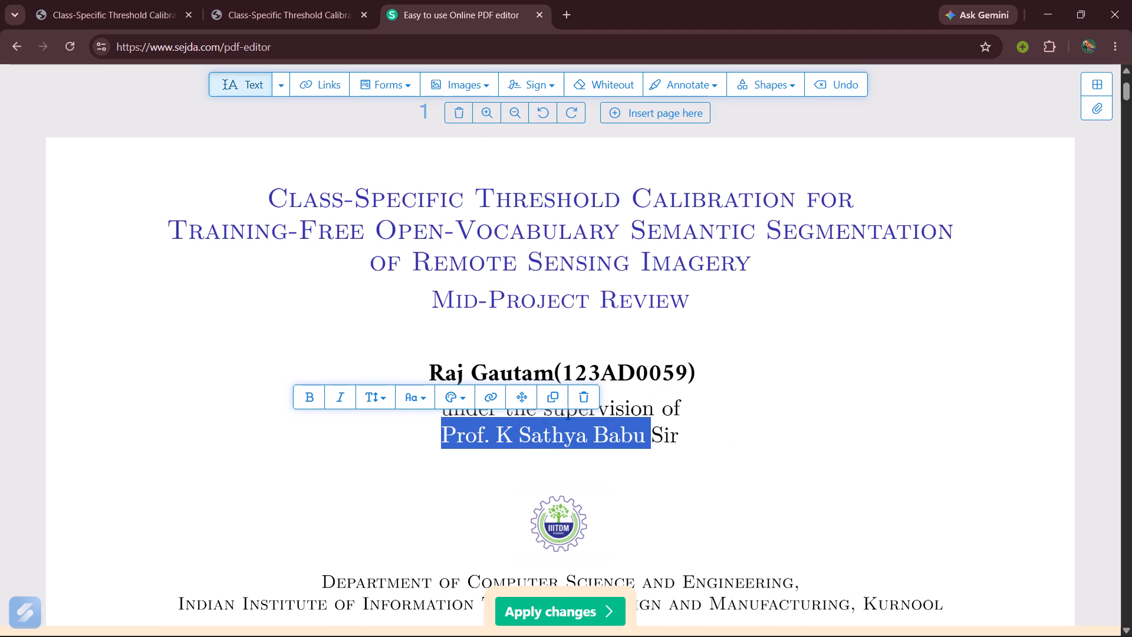
pyautogui.moveTo(670, 444); pyautogui.dragTo(670, 442)
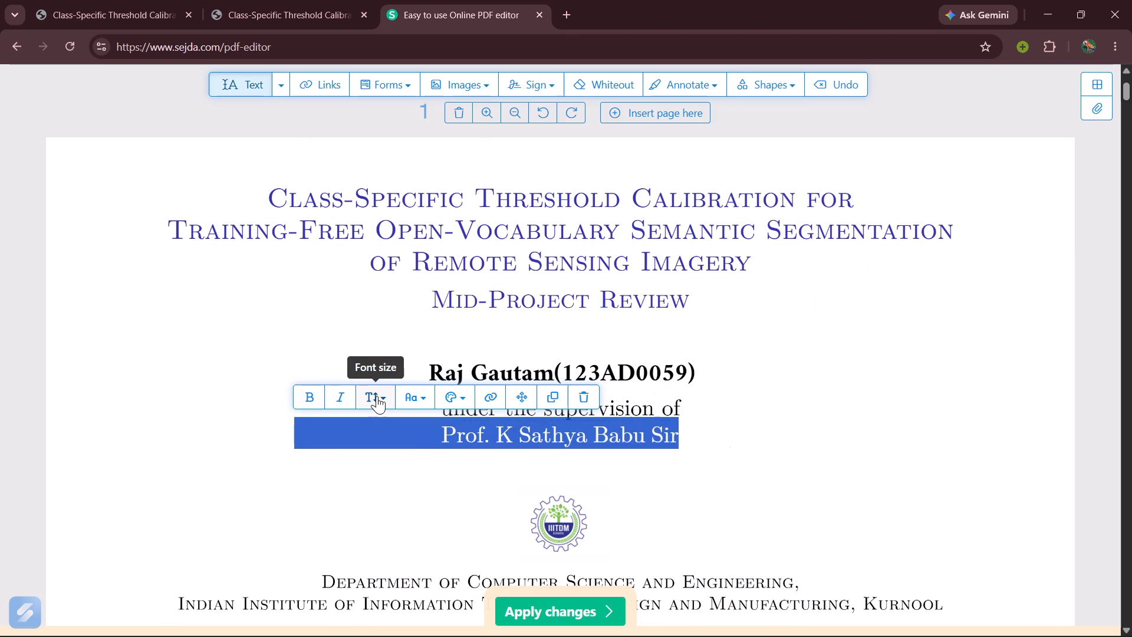
pyautogui.click(388, 399)
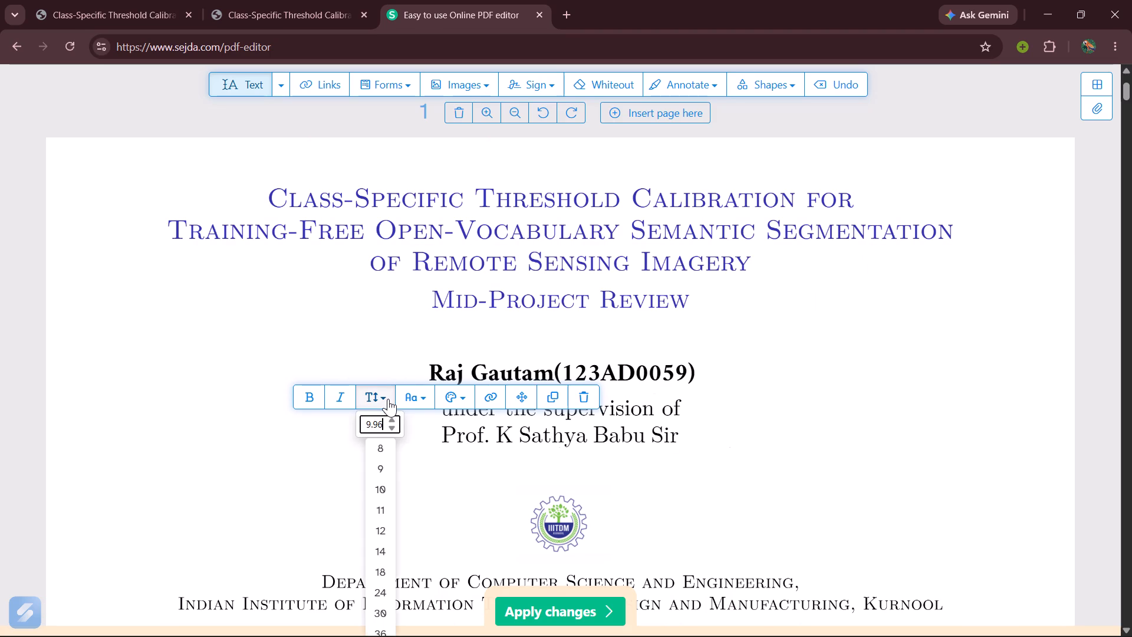
pyautogui.click(380, 527)
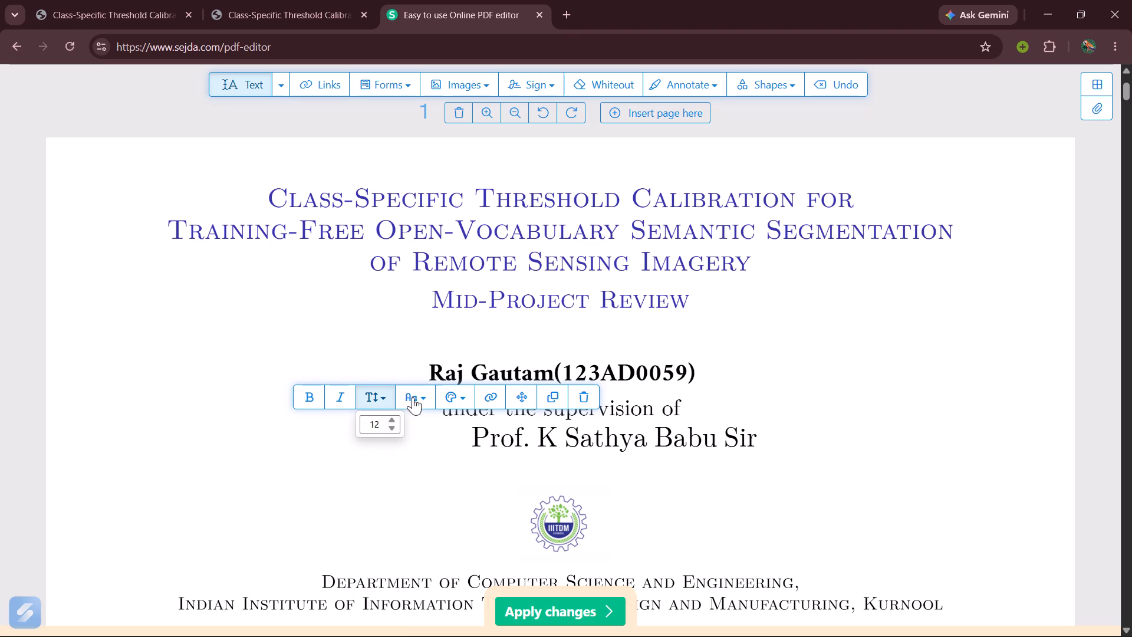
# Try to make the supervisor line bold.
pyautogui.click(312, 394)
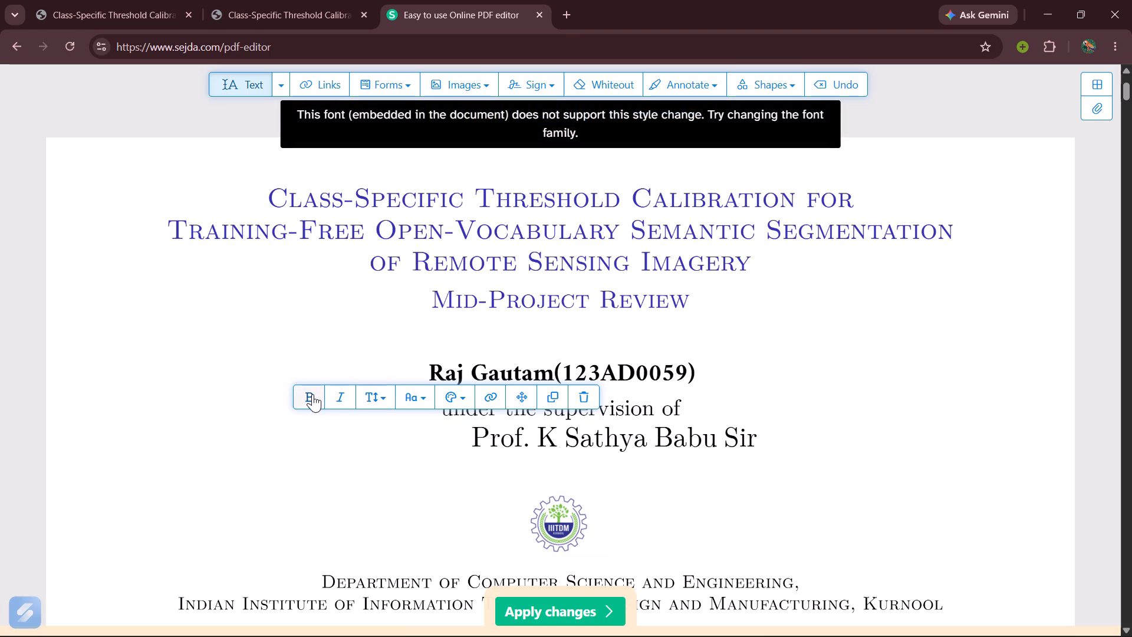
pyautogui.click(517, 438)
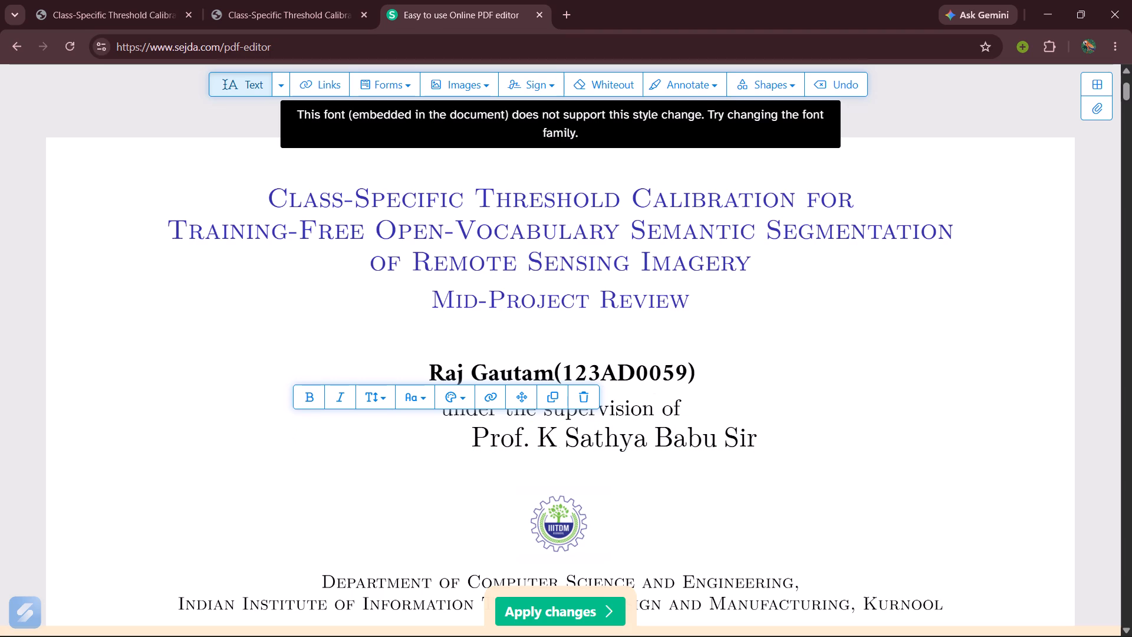
# Move the supervisor line left so that it sits centred beneath "under the supervision of".
pyautogui.doubleClick(600, 439)
pyautogui.doubleClick(600, 439)
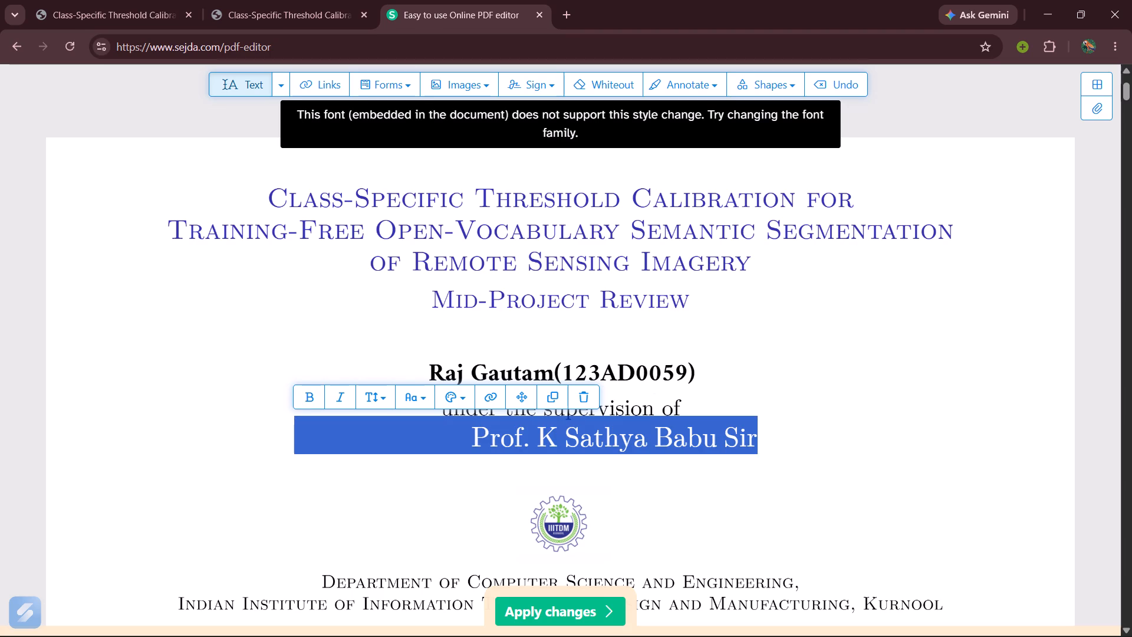
pyautogui.click(476, 442)
pyautogui.moveTo(476, 442); pyautogui.dragTo(769, 452)
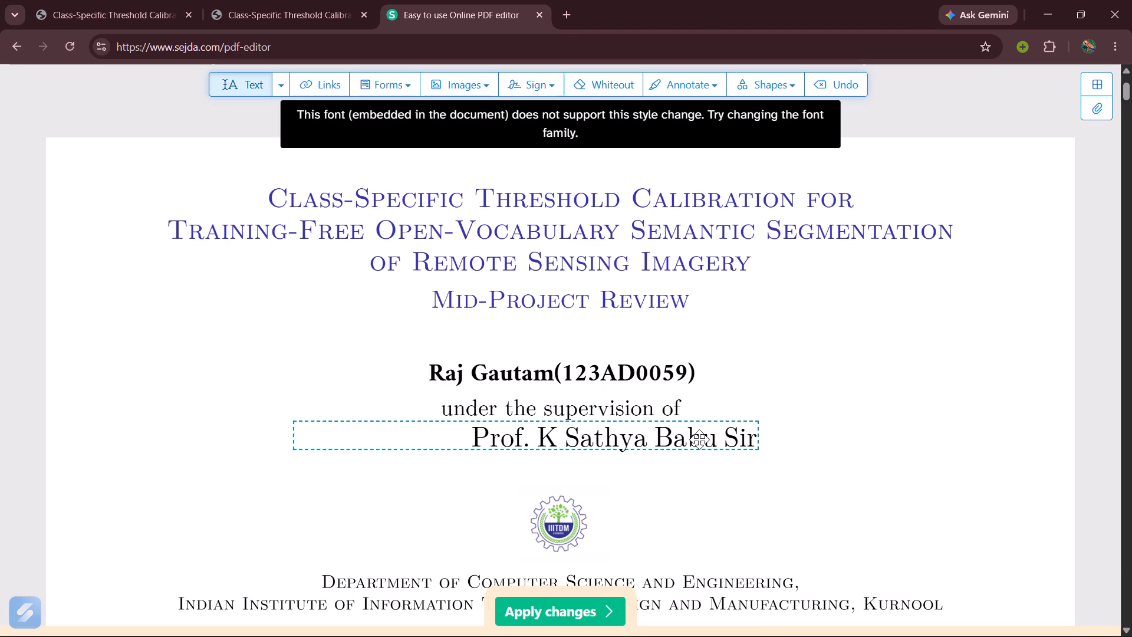
pyautogui.moveTo(699, 439); pyautogui.dragTo(664, 443)
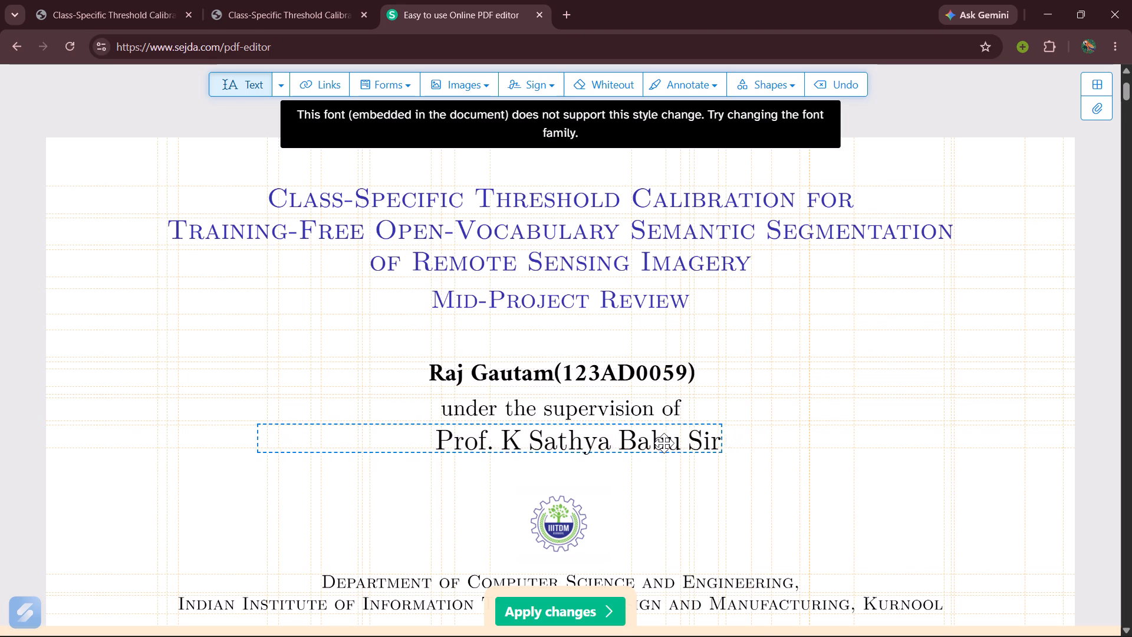
pyautogui.moveTo(664, 443); pyautogui.dragTo(663, 442)
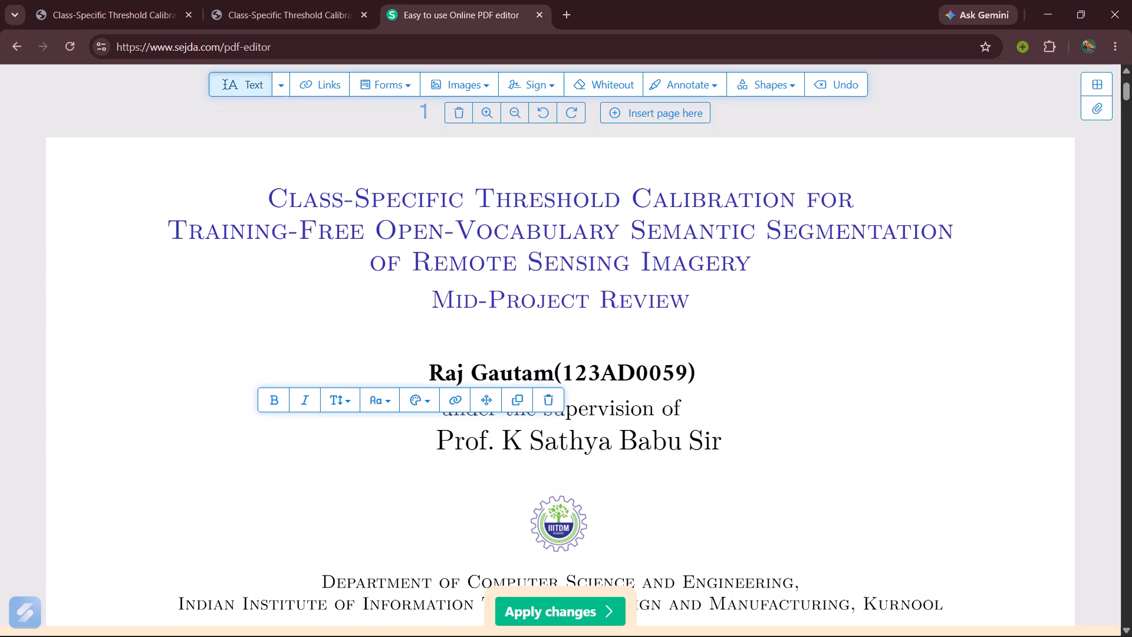
pyautogui.click(663, 444)
pyautogui.moveTo(441, 441); pyautogui.dragTo(758, 445)
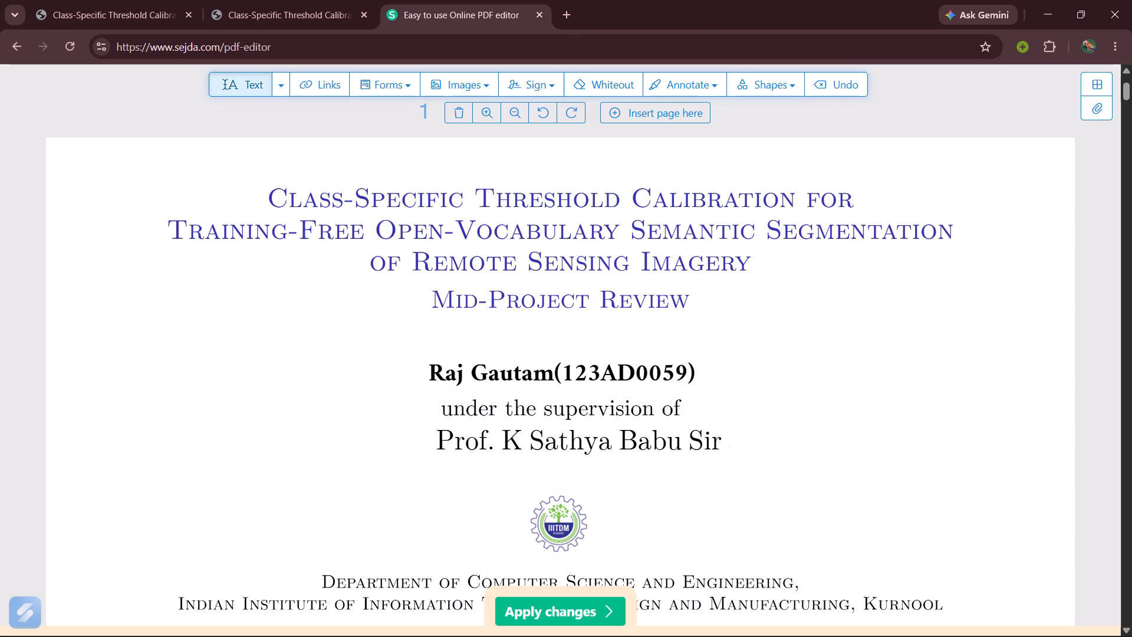
pyautogui.moveTo(663, 445); pyautogui.dragTo(645, 445)
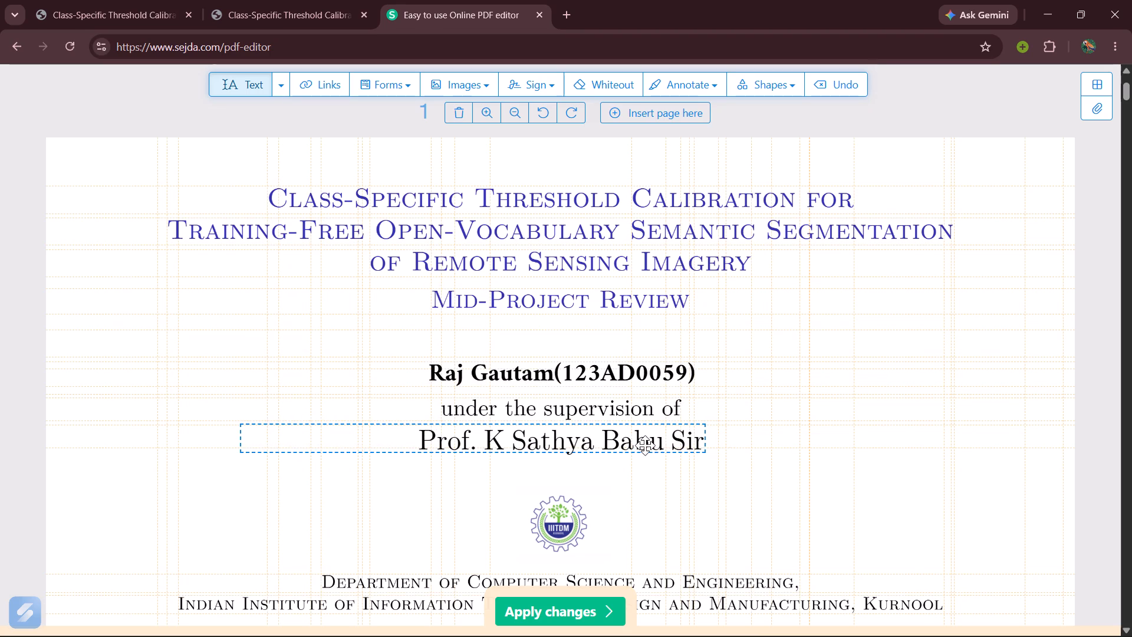
pyautogui.moveTo(645, 445); pyautogui.dragTo(651, 447)
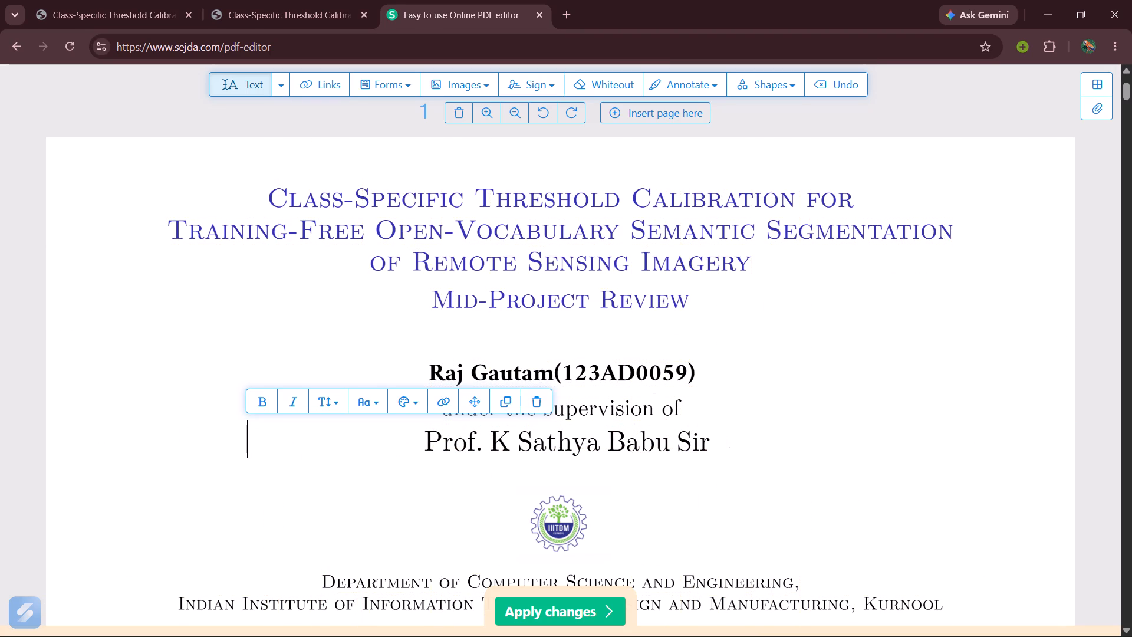
# Look over the edited title slide, including its footer, and the Introduction slide that follows it.
pyautogui.scroll(-6, 815, 363)
pyautogui.scroll(1, 815, 363)
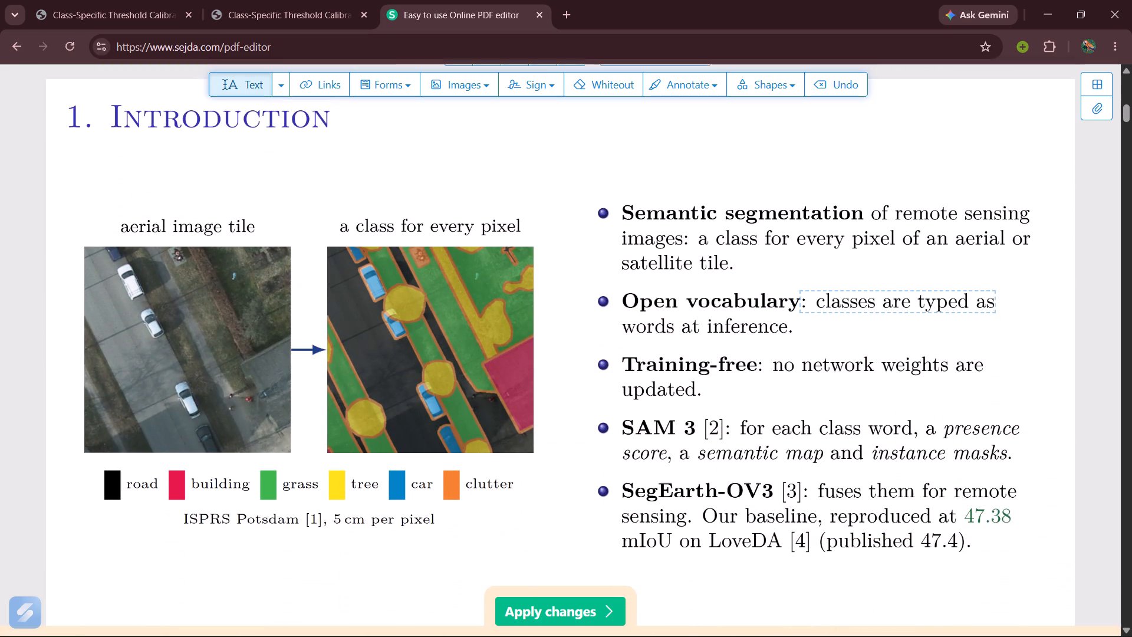
pyautogui.scroll(5, 815, 363)
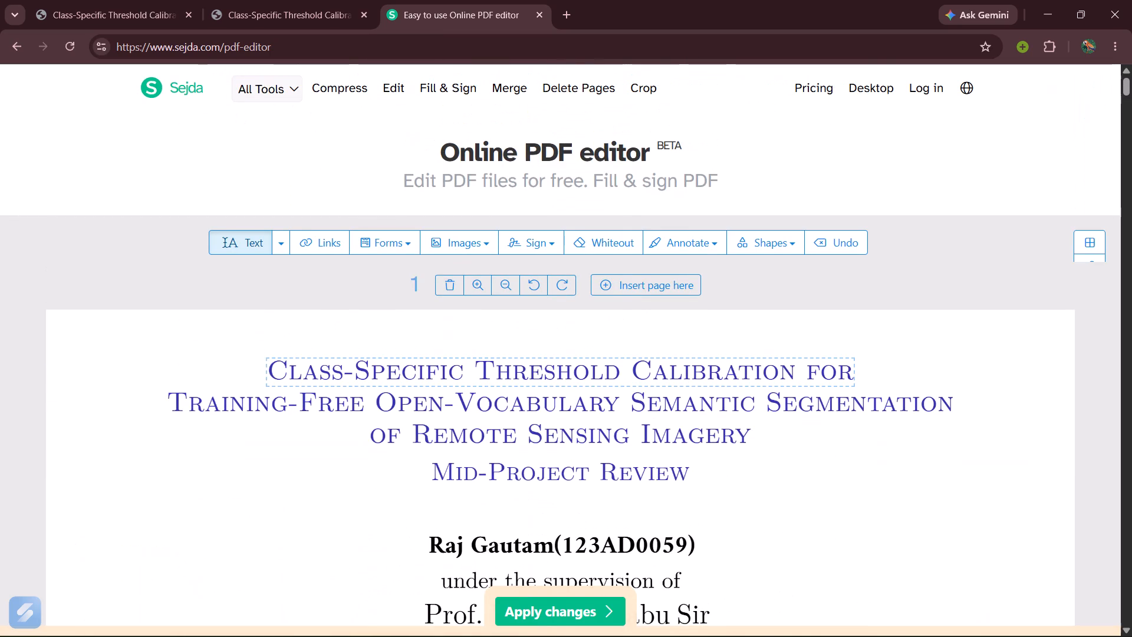
pyautogui.scroll(-4, 815, 363)
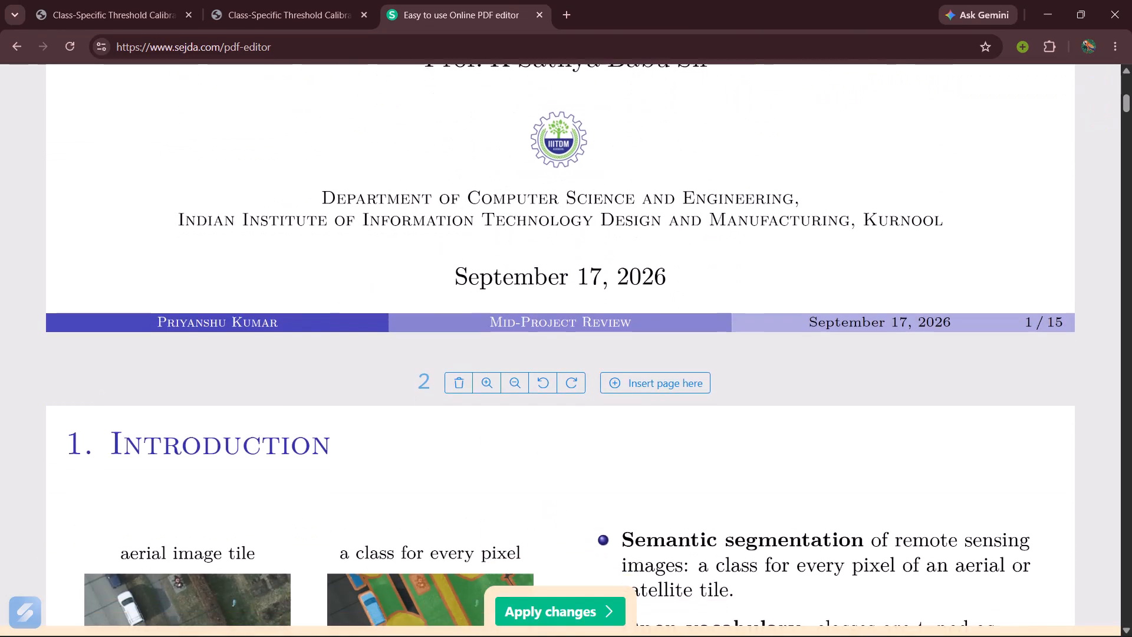
pyautogui.scroll(4, 815, 363)
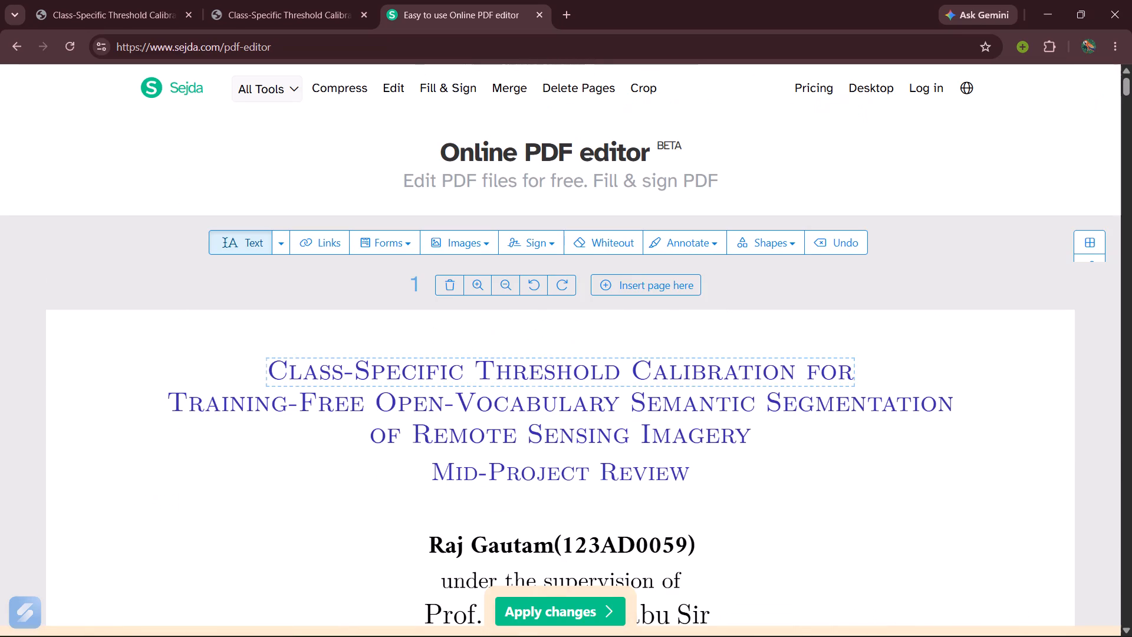
# Delete the entire "Mid-Project Review" subtitle text beneath the presentation title on the title slide.
pyautogui.doubleClick(687, 468)
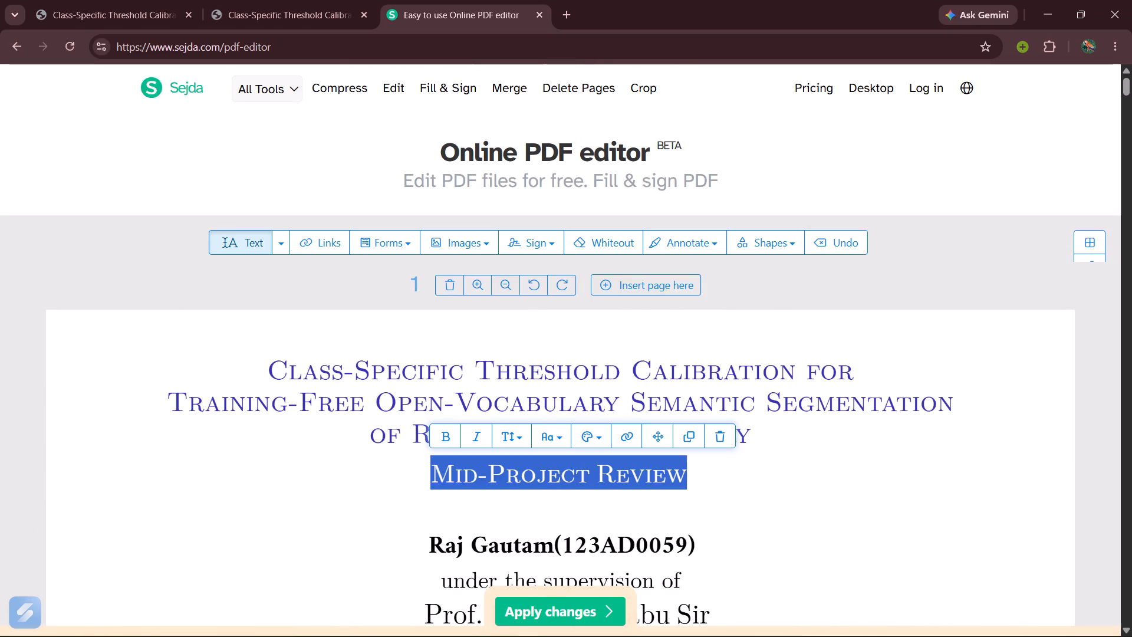
pyautogui.click(687, 468)
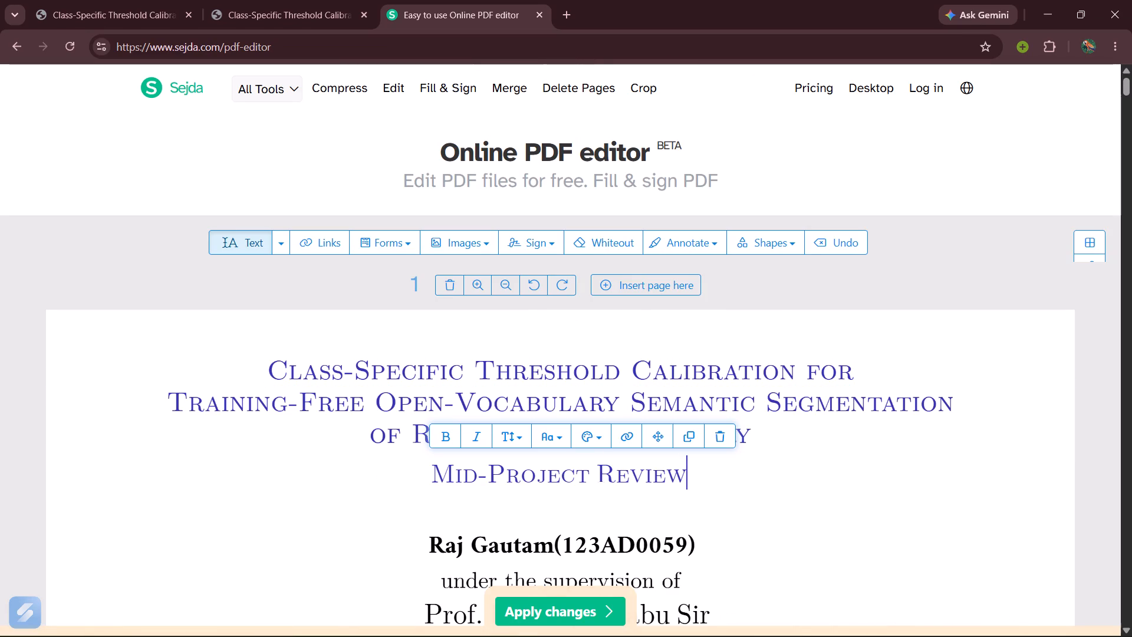
pyautogui.press('BackSpace')
pyautogui.press('BackSpace')
pyautogui.press('BackSpace')
pyautogui.press('BackSpace')
pyautogui.press('BackSpace')
pyautogui.press('BackSpace')
pyautogui.press('BackSpace')
pyautogui.press('BackSpace')
pyautogui.press('BackSpace')
pyautogui.press('BackSpace')
pyautogui.press('BackSpace')
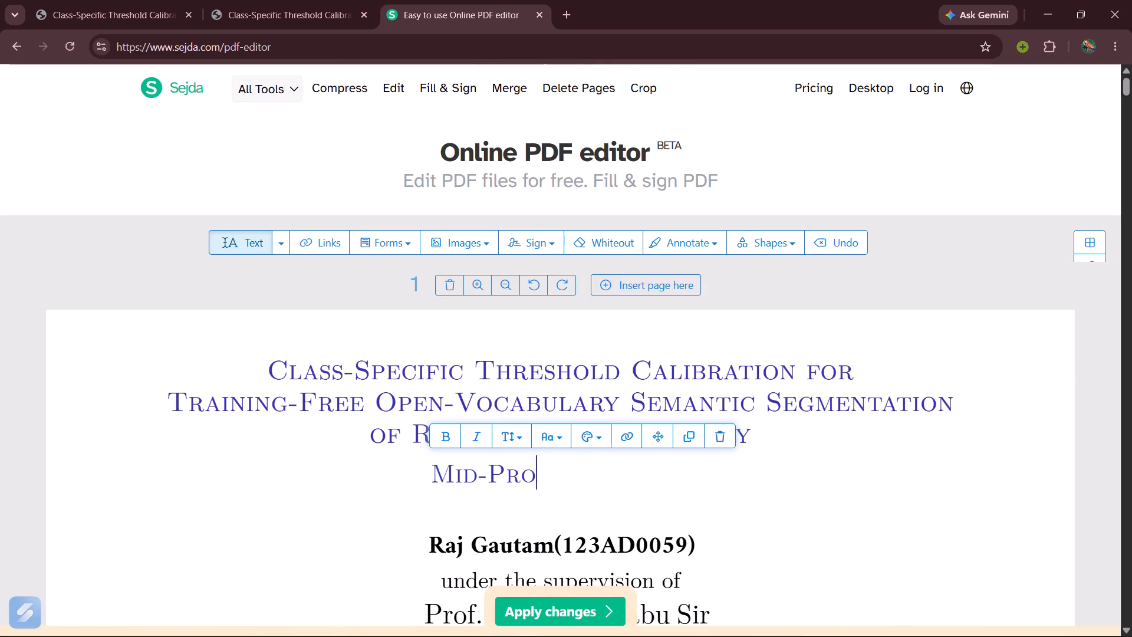
pyautogui.press('BackSpace')
pyautogui.press('BackSpace')
pyautogui.press('BackSpace')
pyautogui.press('BackSpace')
pyautogui.press('BackSpace')
pyautogui.press('BackSpace')
pyautogui.press('BackSpace')
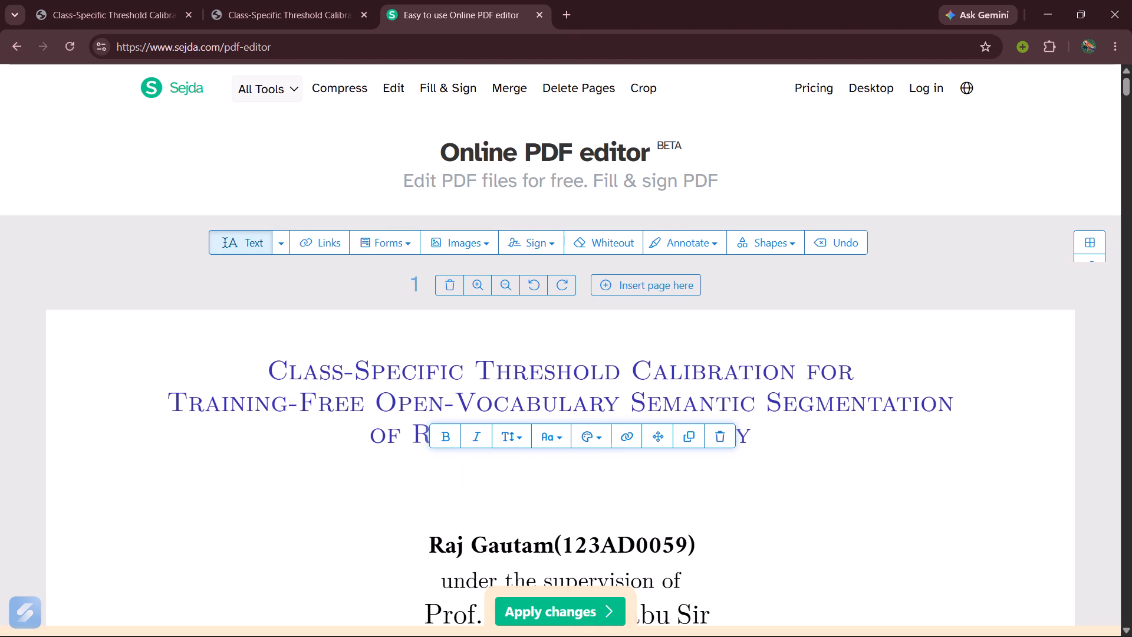
# Review the slides in order from the title slide through Introduction, Motivation, Literature survey, Research gaps and Problem statement.
pyautogui.scroll(-5, 687, 468)
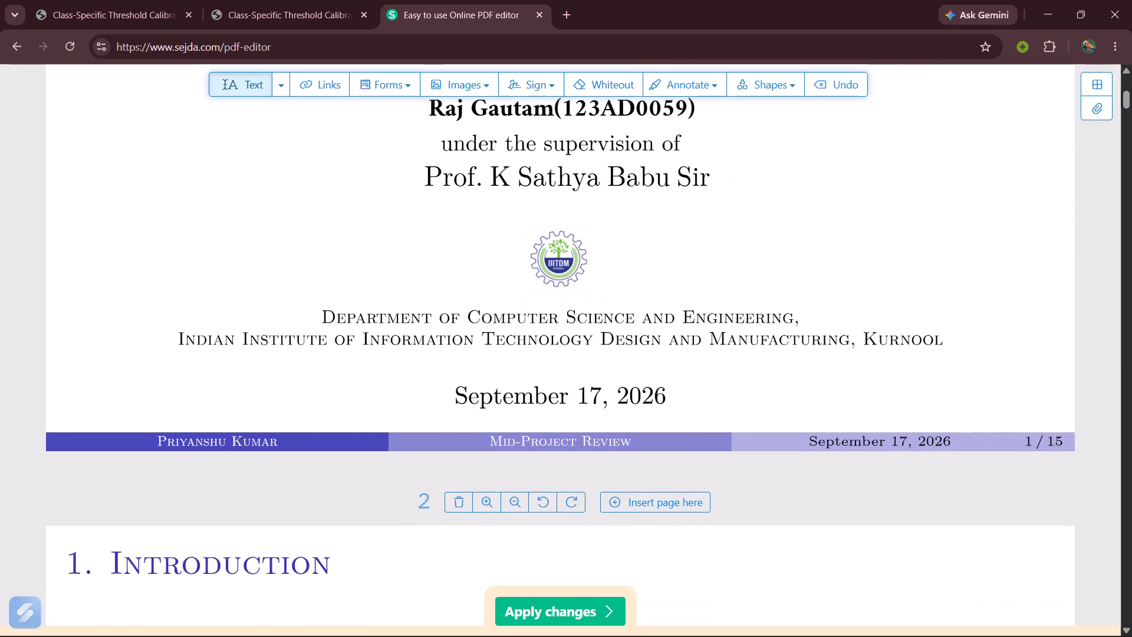
pyautogui.scroll(-2, 687, 468)
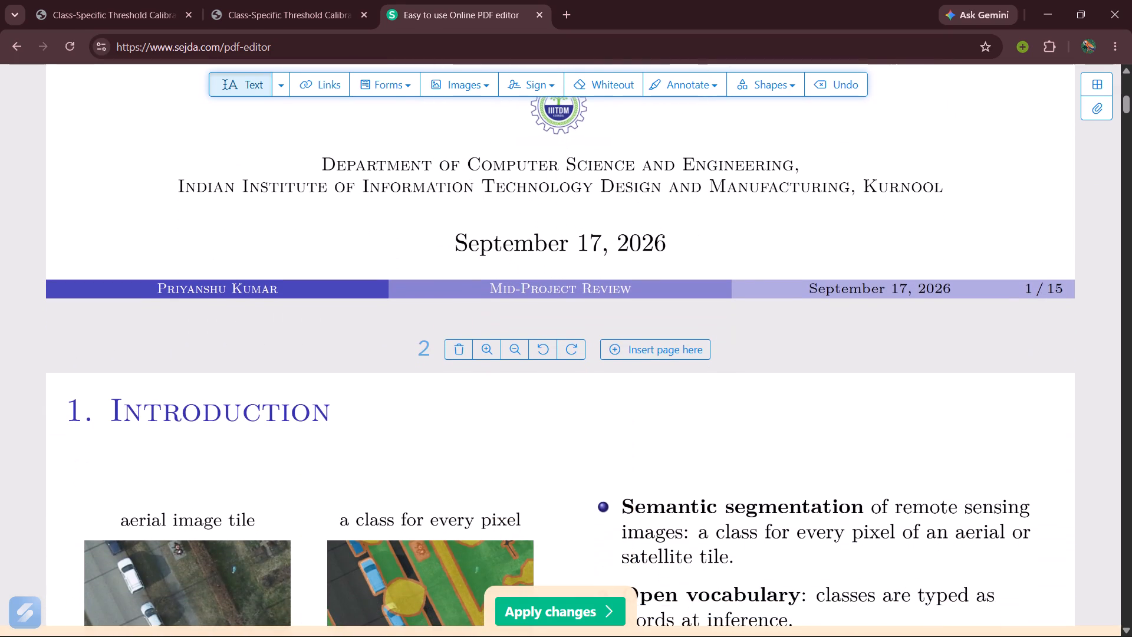
pyautogui.scroll(-4, 687, 468)
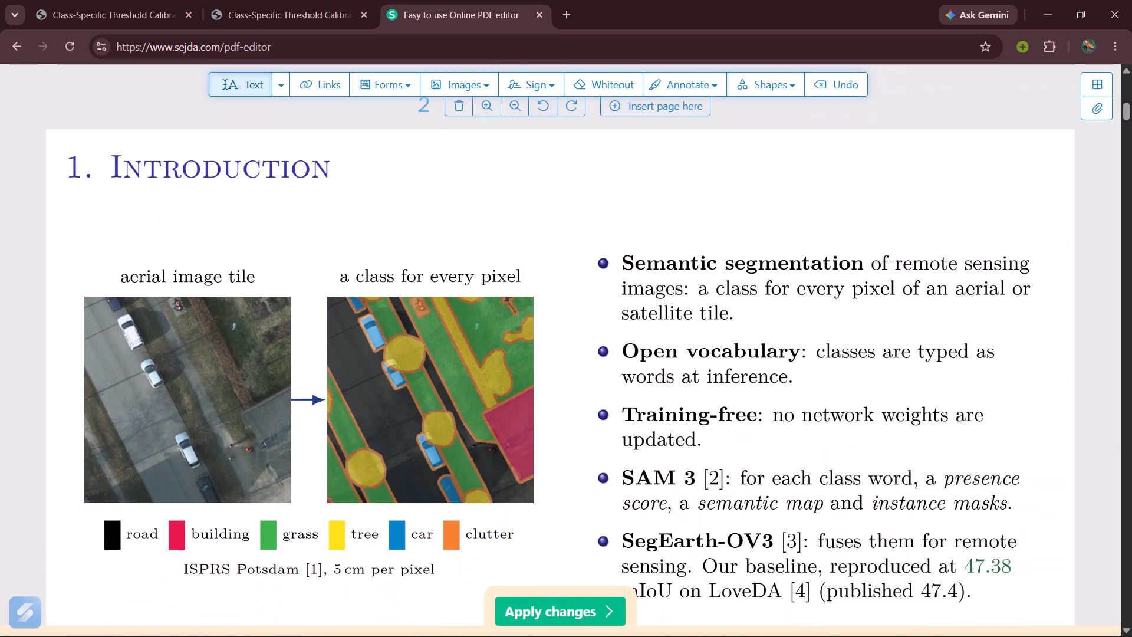
pyautogui.scroll(-1, 687, 468)
pyautogui.scroll(1, 687, 468)
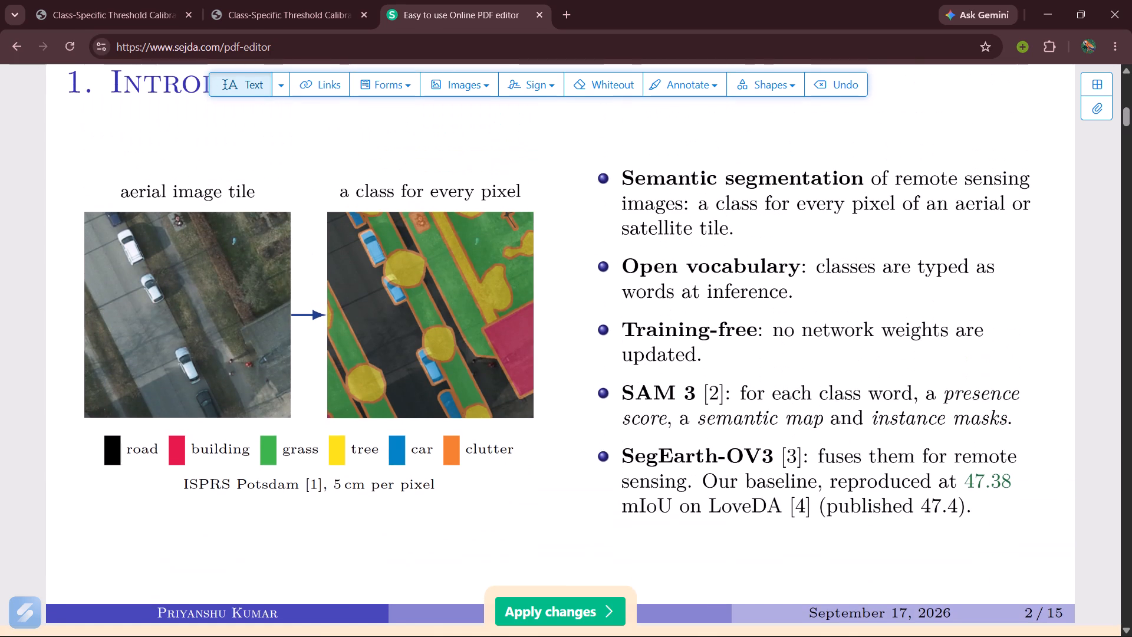
pyautogui.scroll(-1, 687, 468)
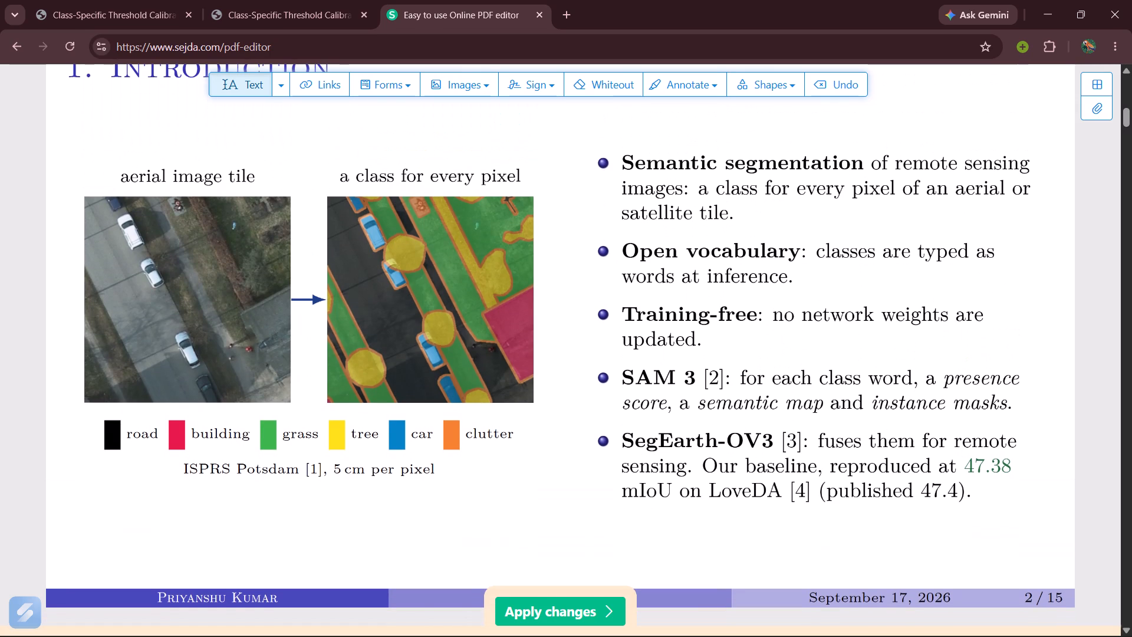
pyautogui.scroll(-13, 687, 468)
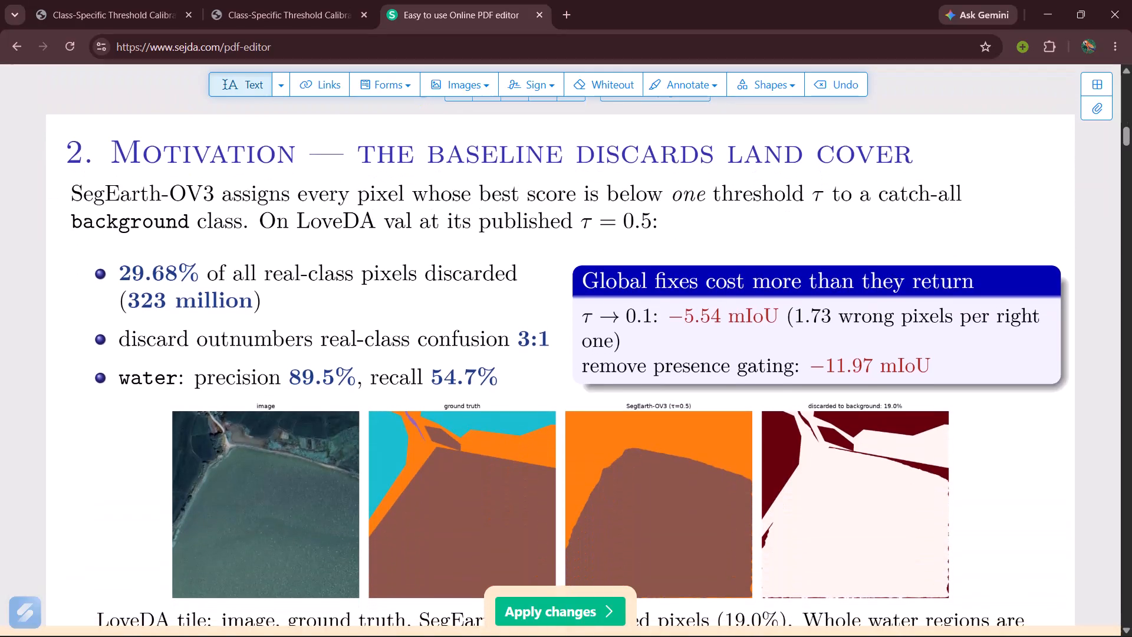
pyautogui.scroll(-1, 687, 468)
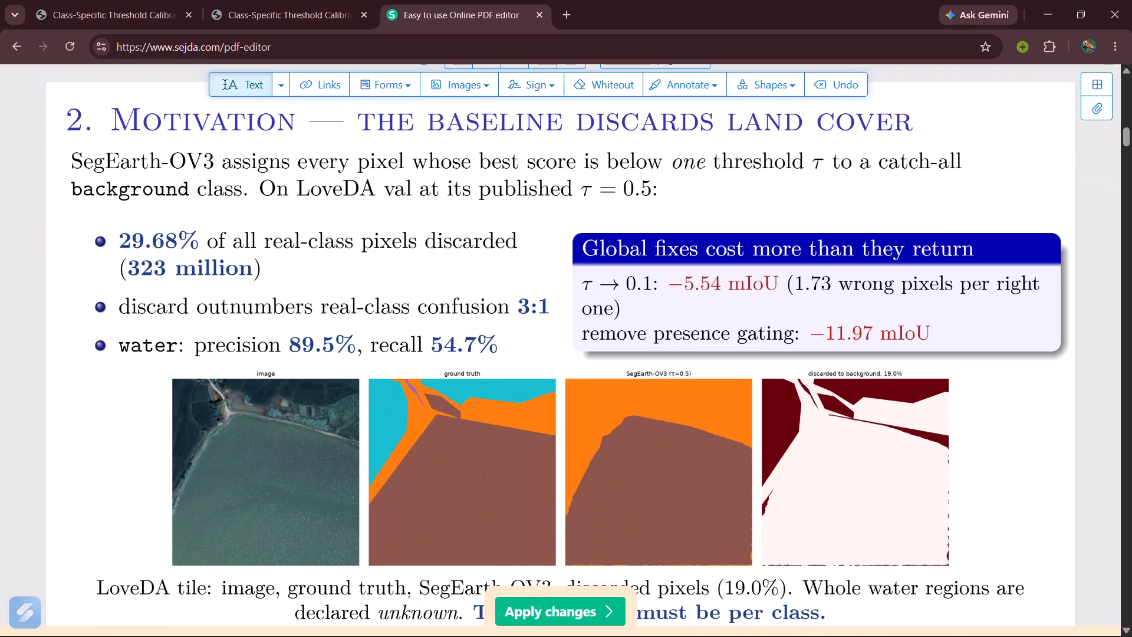
pyautogui.scroll(-4, 687, 468)
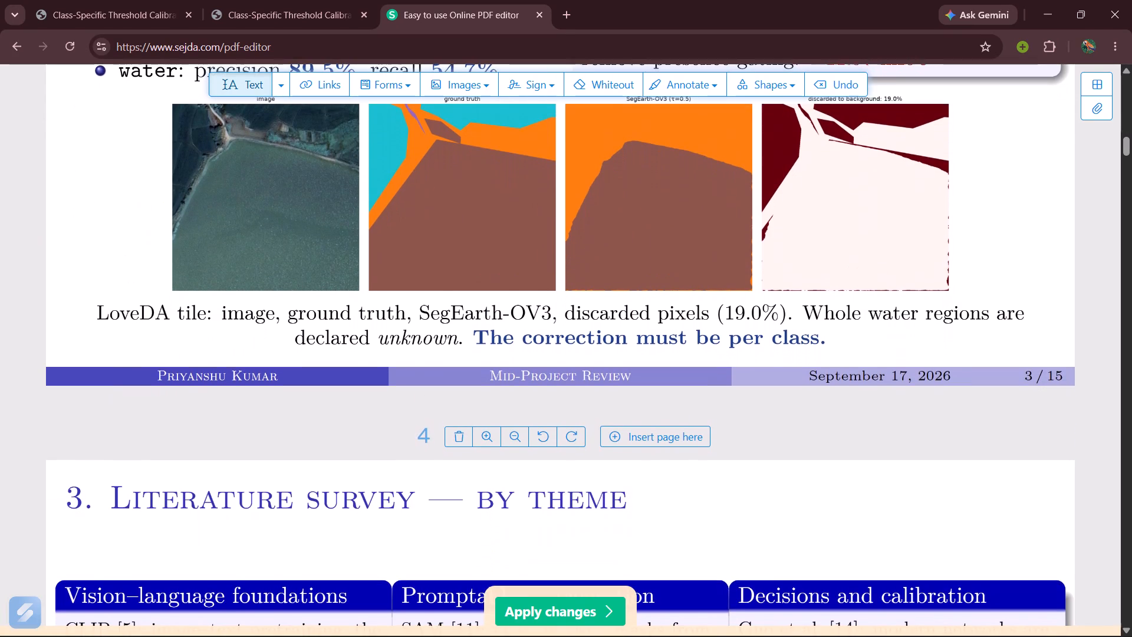
pyautogui.scroll(-2, 687, 468)
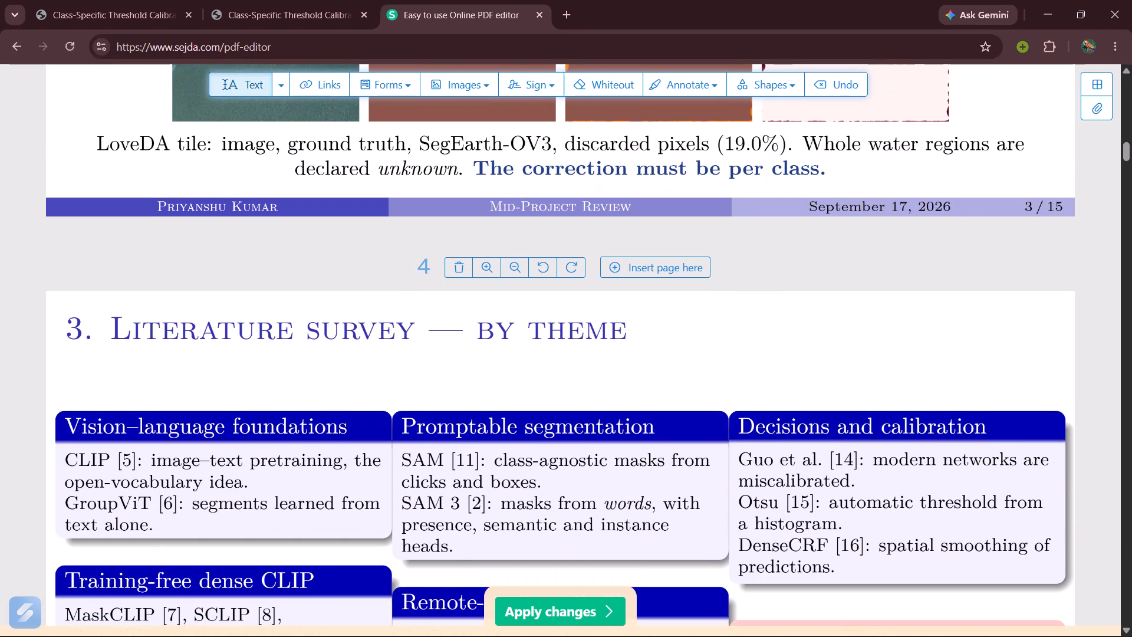
pyautogui.scroll(-2, 729, 377)
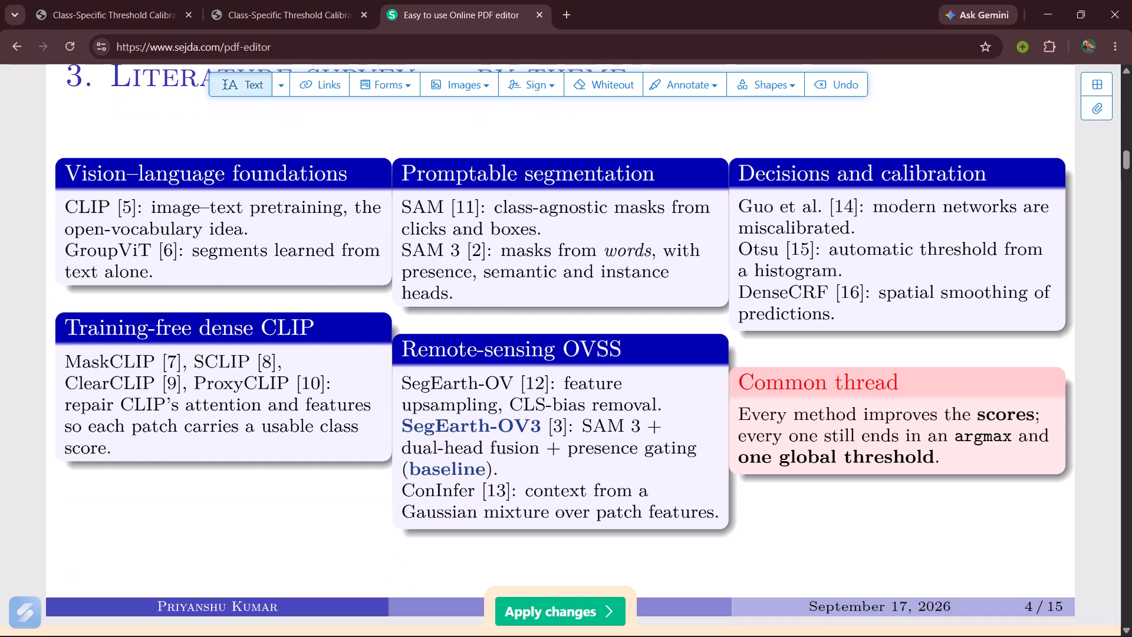
pyautogui.scroll(-5, 729, 377)
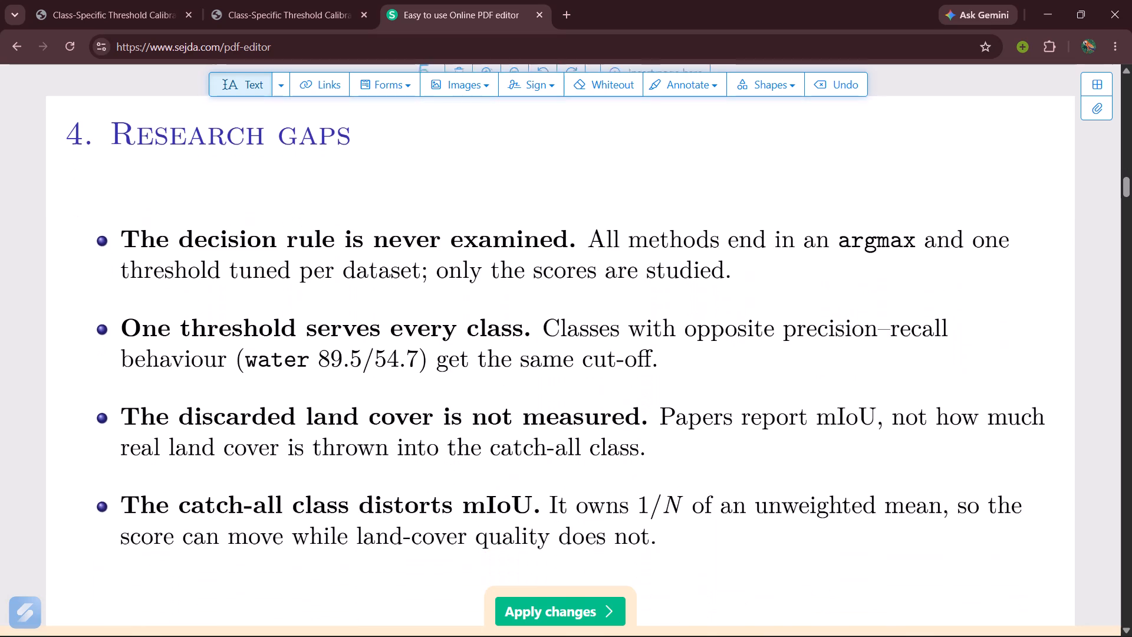
pyautogui.scroll(-4, 729, 377)
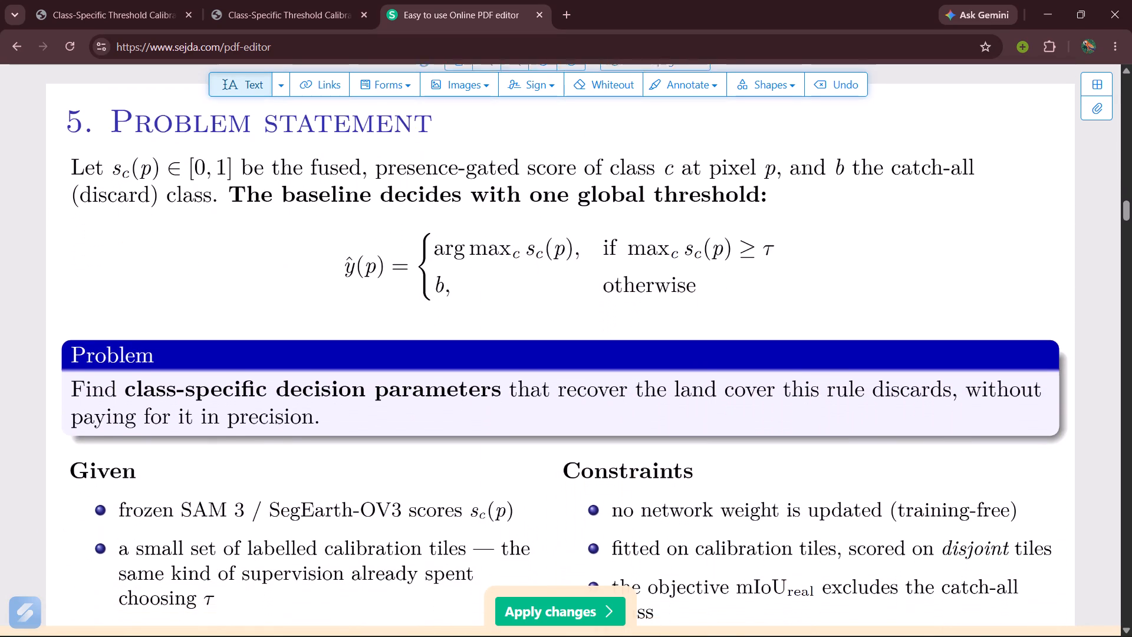
pyautogui.scroll(-1, 729, 377)
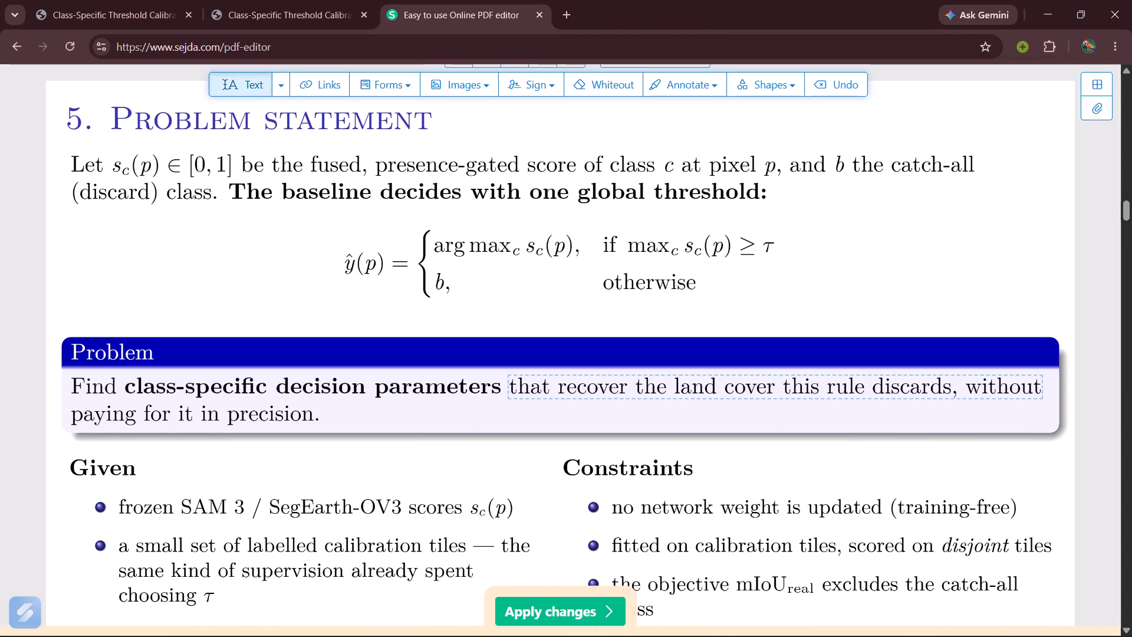
pyautogui.scroll(-3, 729, 377)
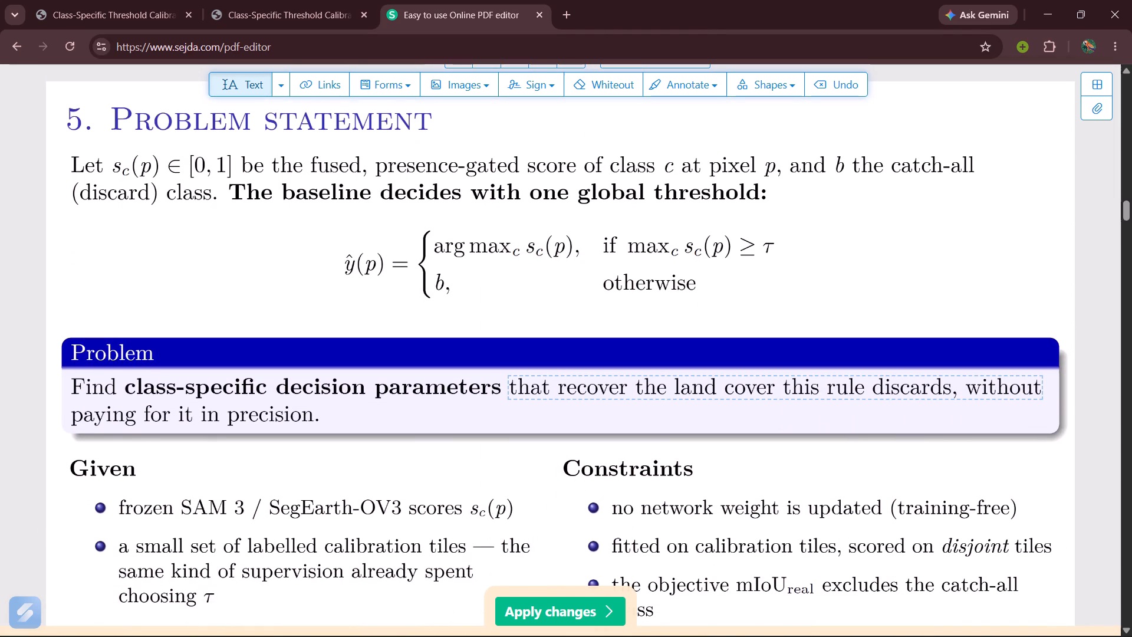
# Read the Problem statement slide through its Given and Constraints lists, and continue to the Proposed solution slide on the pipeline and two levers.
pyautogui.scroll(-3, 729, 377)
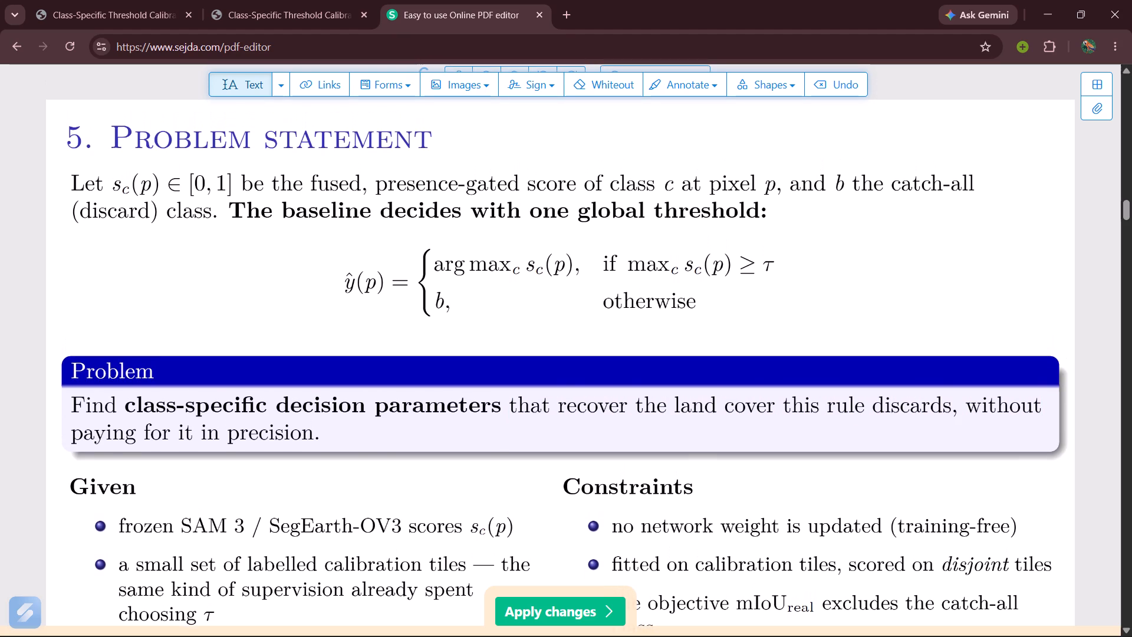
pyautogui.scroll(-3, 729, 377)
pyautogui.scroll(1, 729, 377)
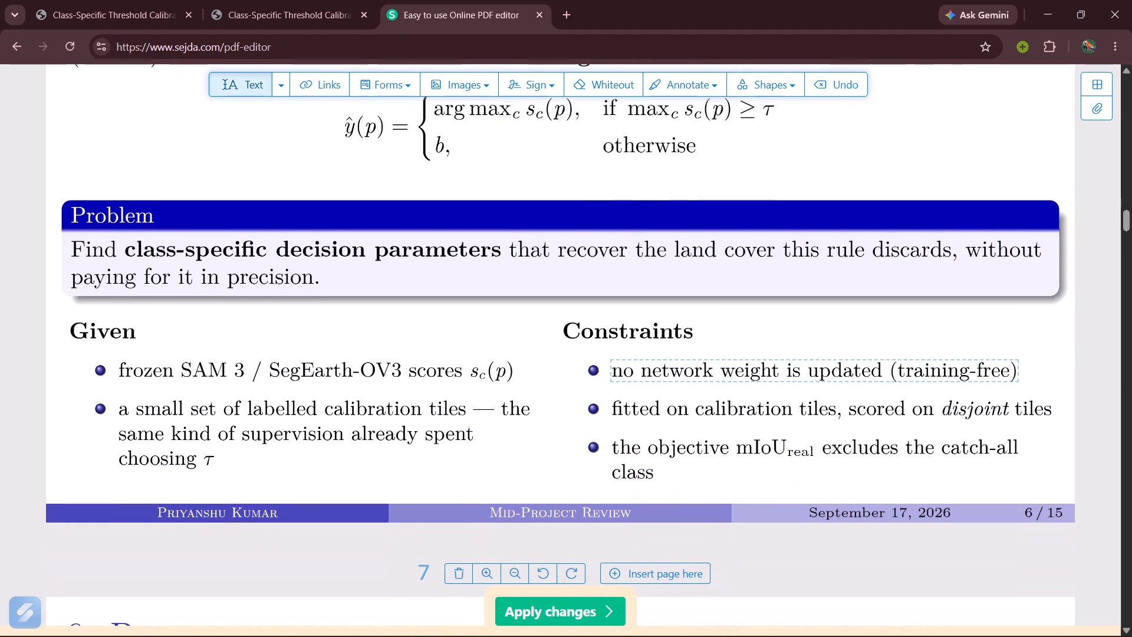
pyautogui.scroll(1, 729, 377)
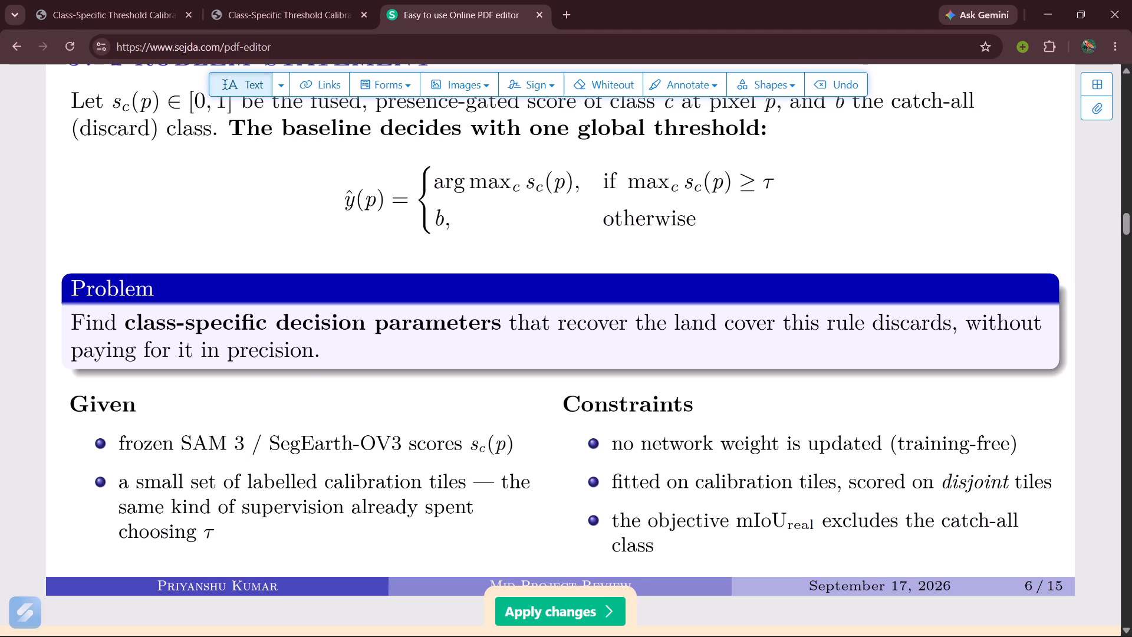
pyautogui.scroll(-3, 729, 377)
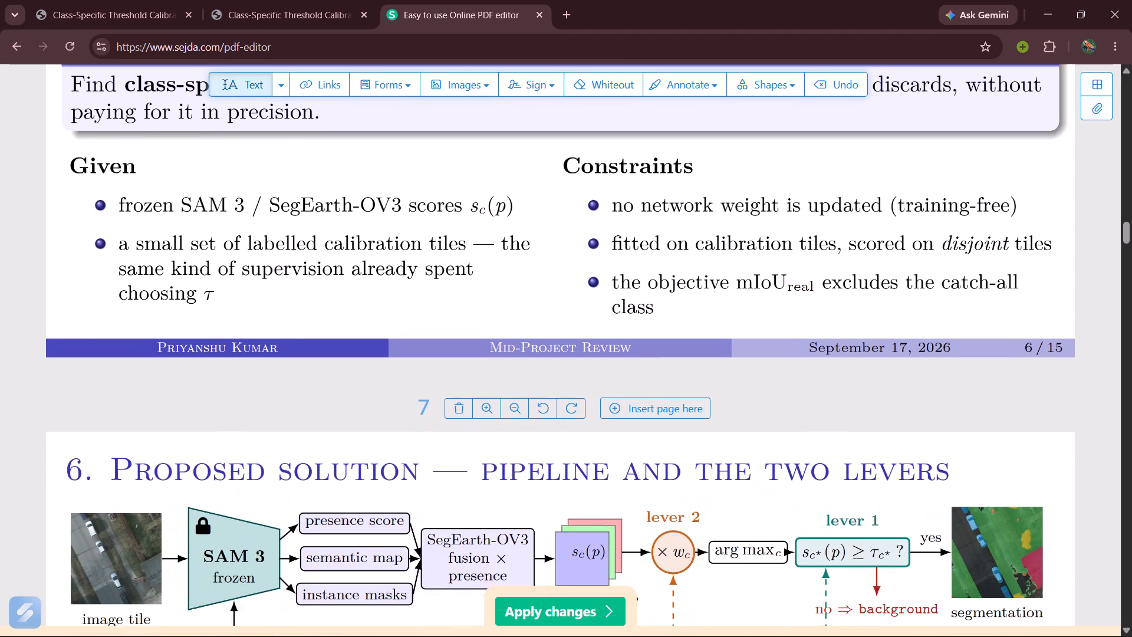
pyautogui.scroll(-4, 729, 377)
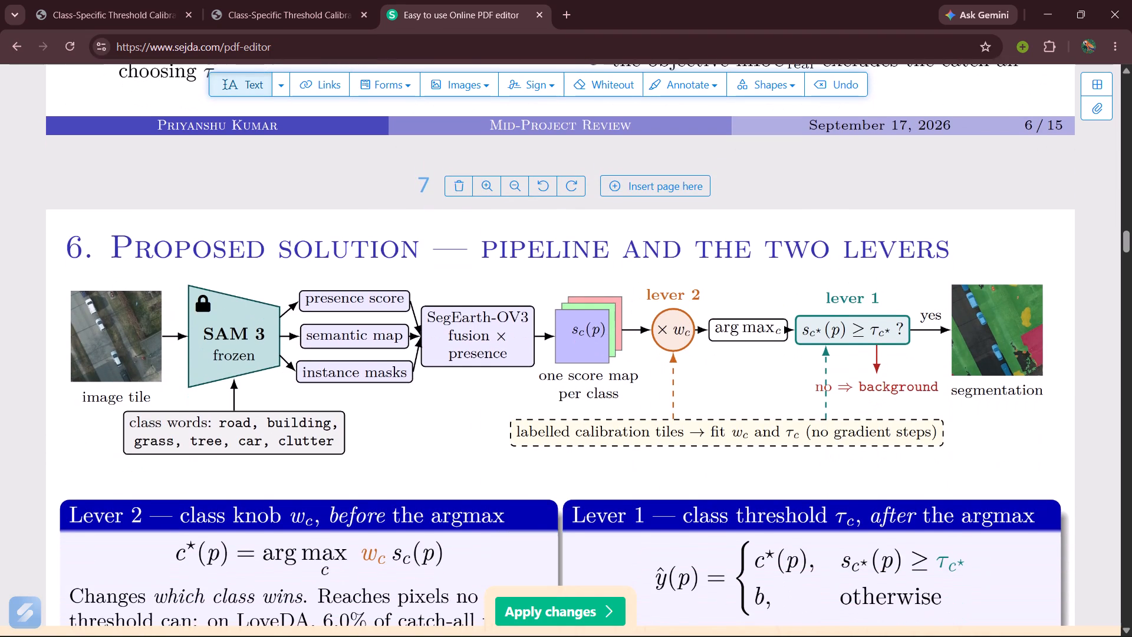
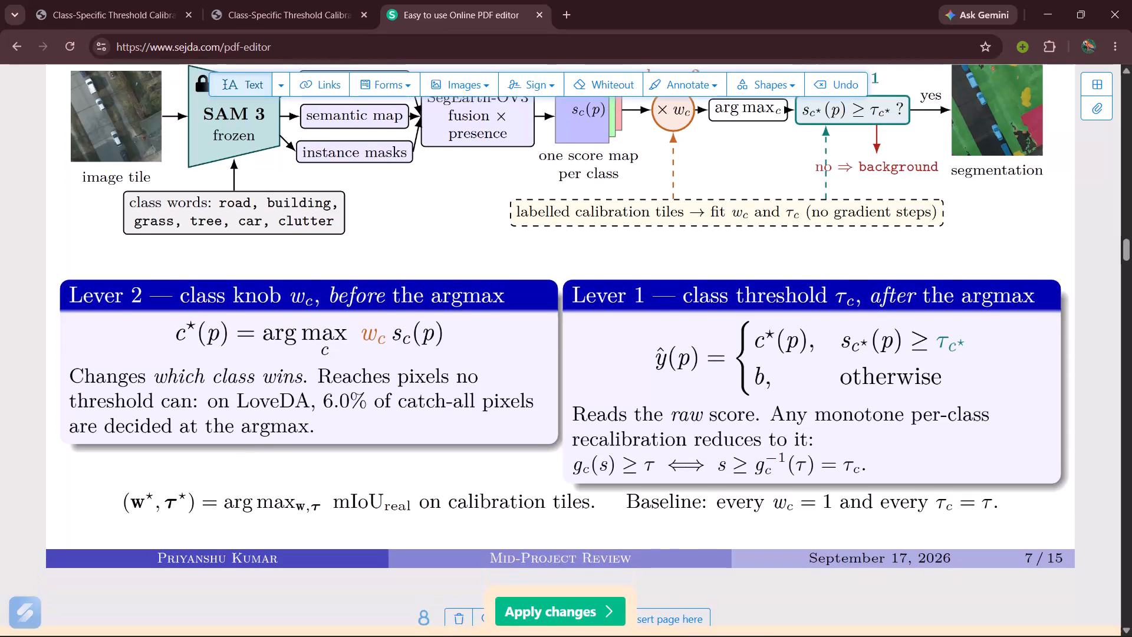
# Read the two levers on the Proposed solution slide and the following slide on how τc and wc are computed, including its evaluation block.
pyautogui.scroll(-1, 729, 377)
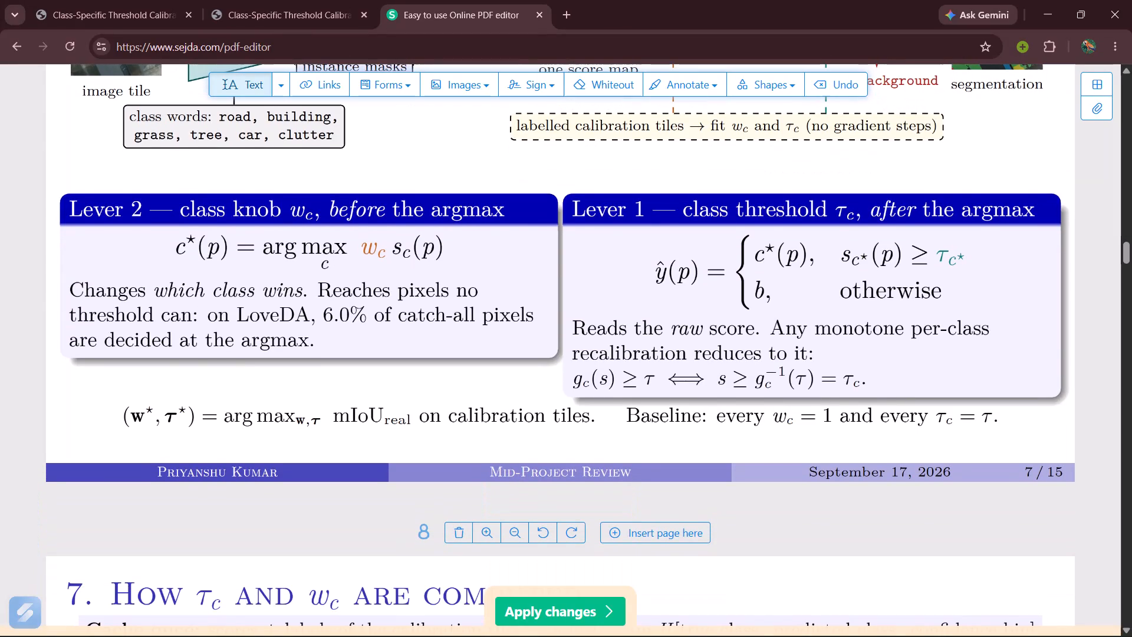
pyautogui.scroll(-2, 729, 377)
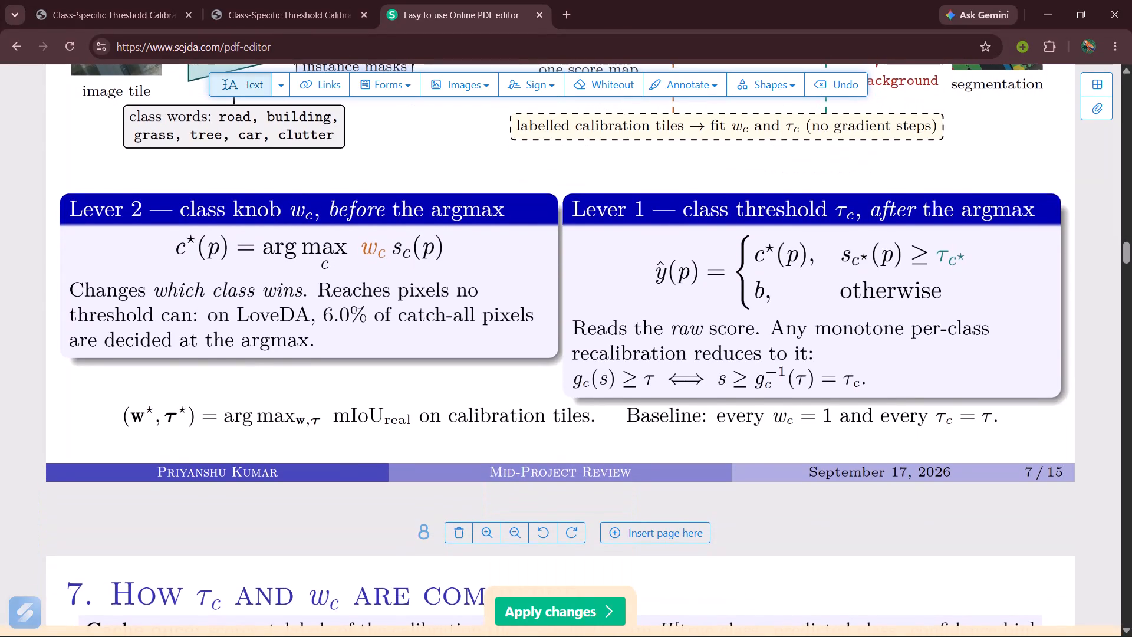
pyautogui.scroll(-6, 729, 377)
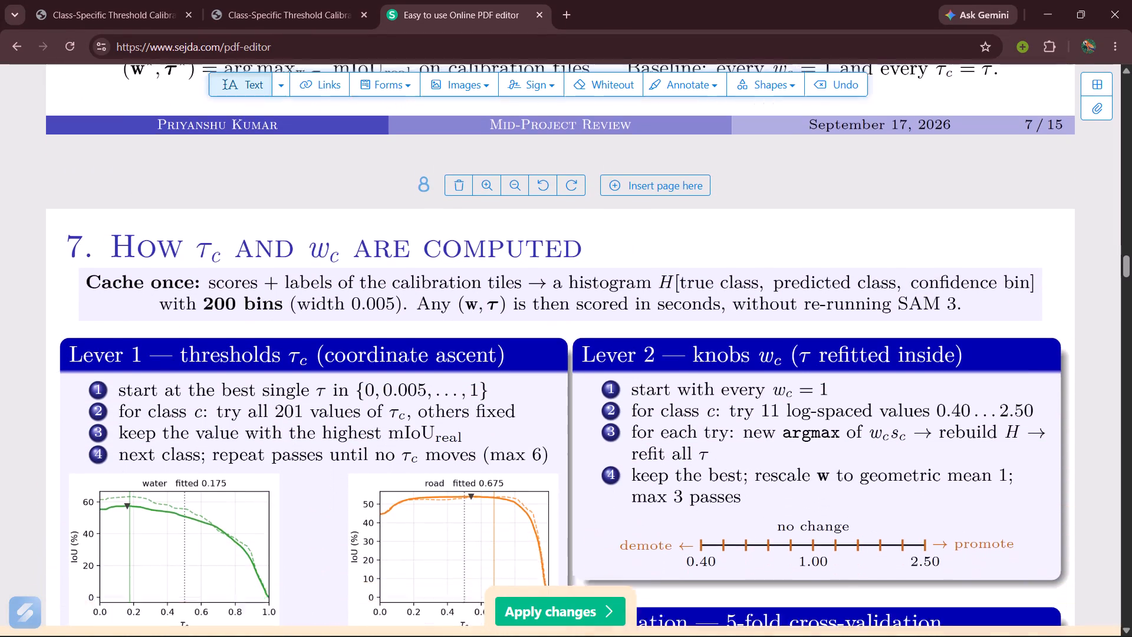
pyautogui.scroll(-2, 729, 377)
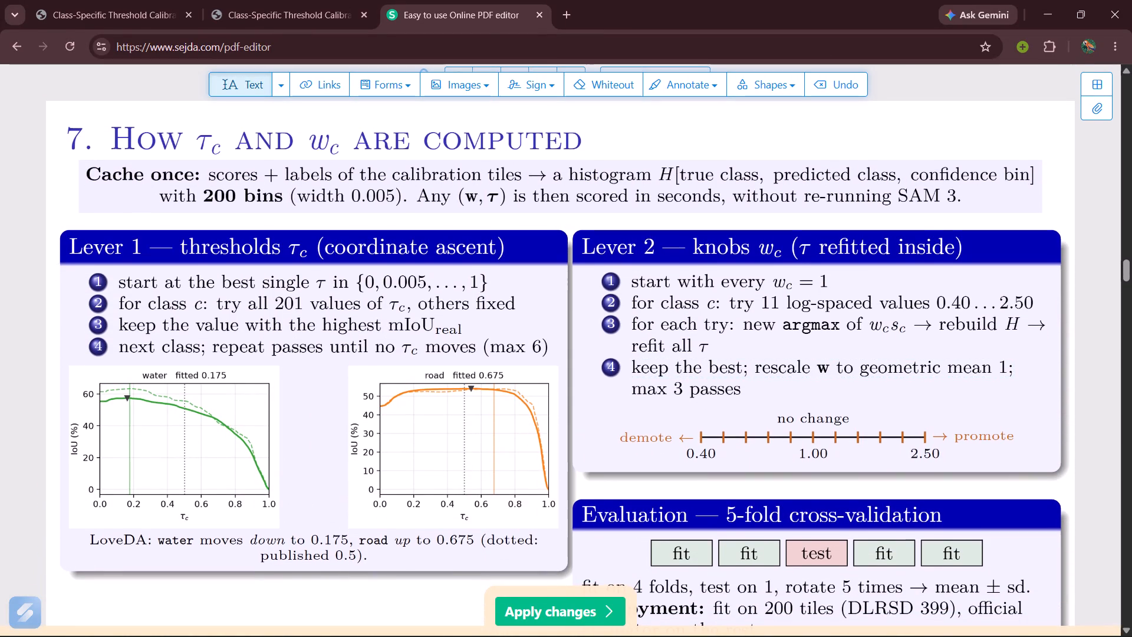
pyautogui.scroll(-1, 729, 377)
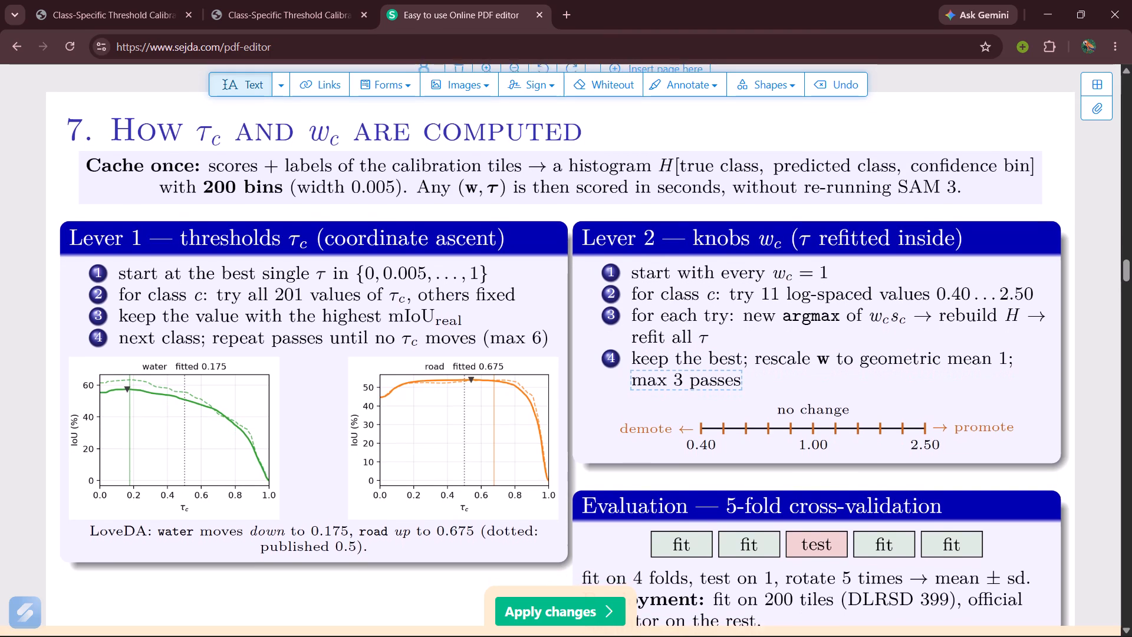
pyautogui.scroll(-1, 729, 377)
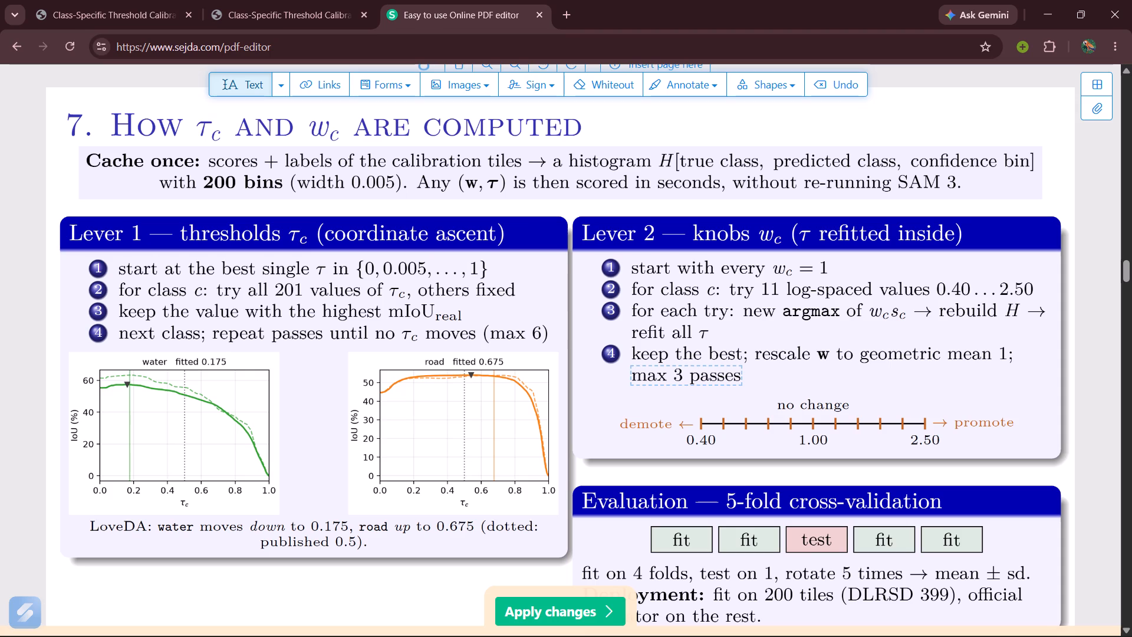
pyautogui.scroll(-3, 729, 377)
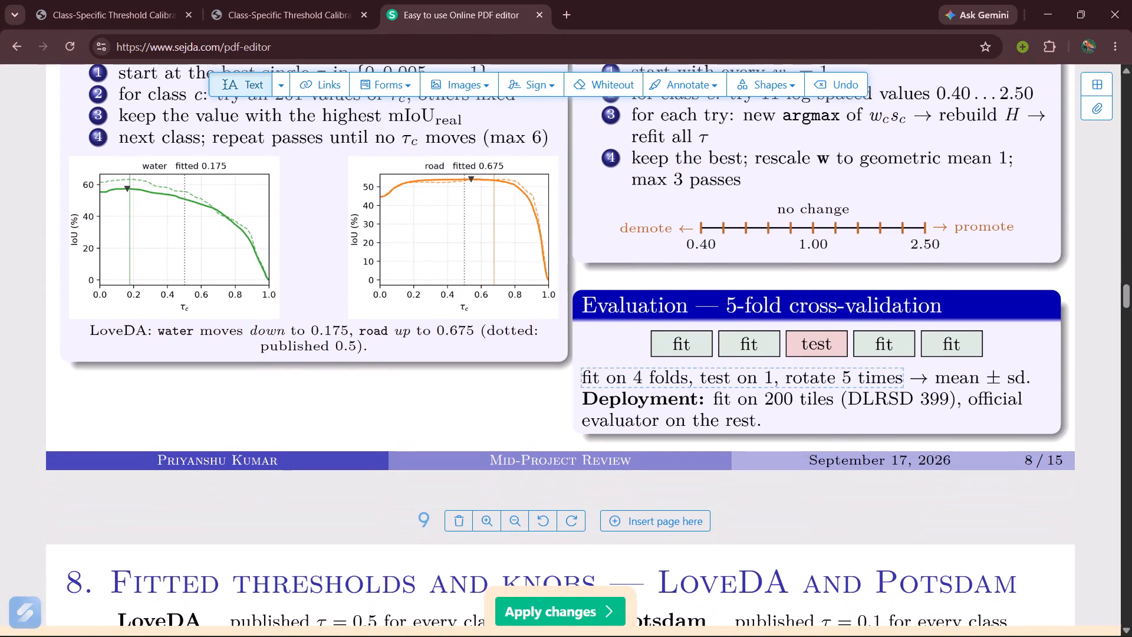
# Read the fitted thresholds and knobs slide for LoveDA and Potsdam, and the Results slide with its gain table and chart.
pyautogui.scroll(-4, 729, 377)
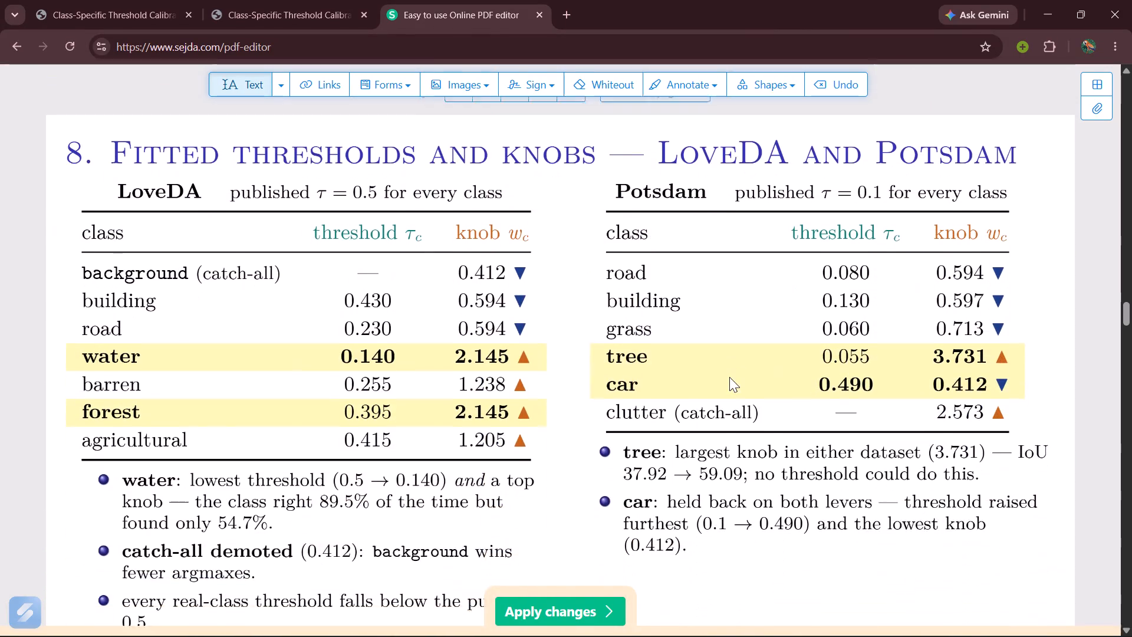
pyautogui.scroll(-1, 729, 377)
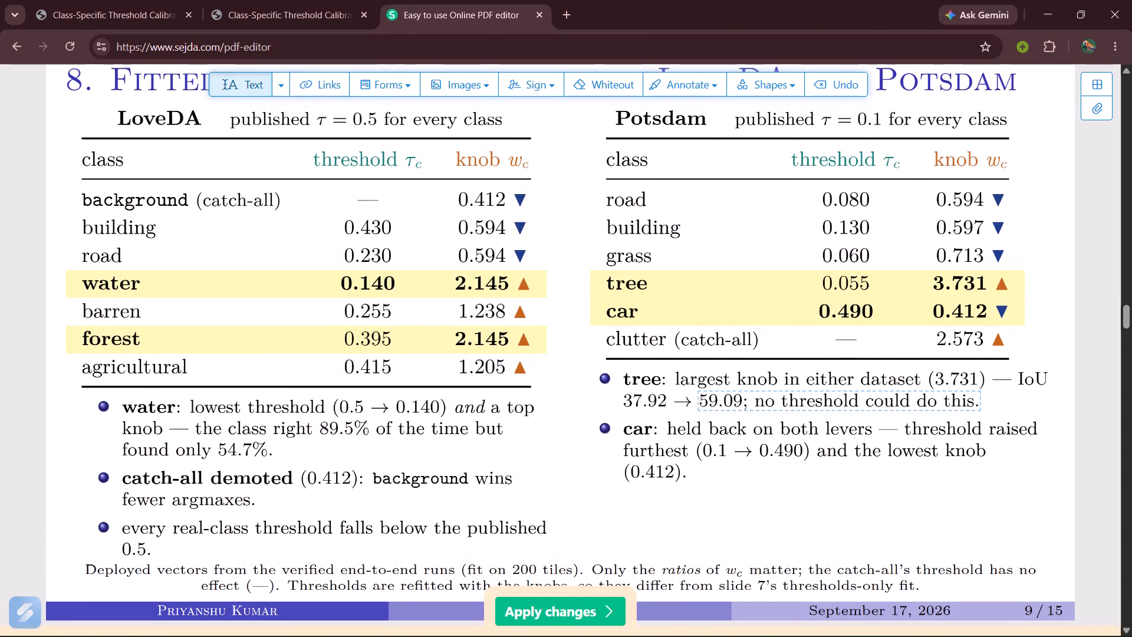
pyautogui.scroll(-1, 729, 377)
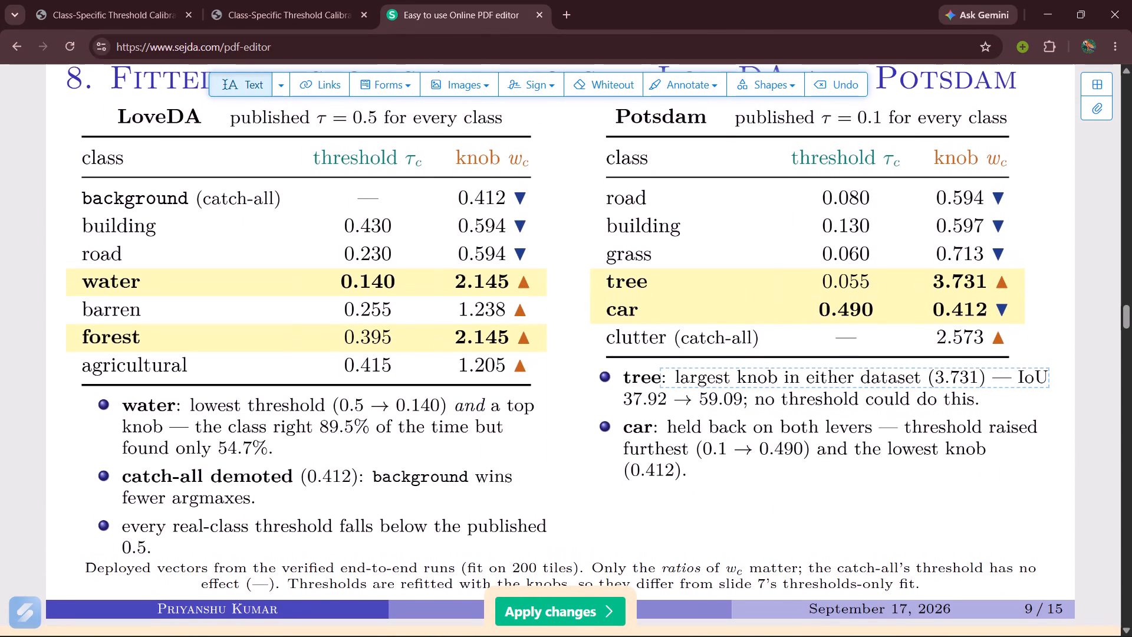
pyautogui.scroll(-3, 729, 377)
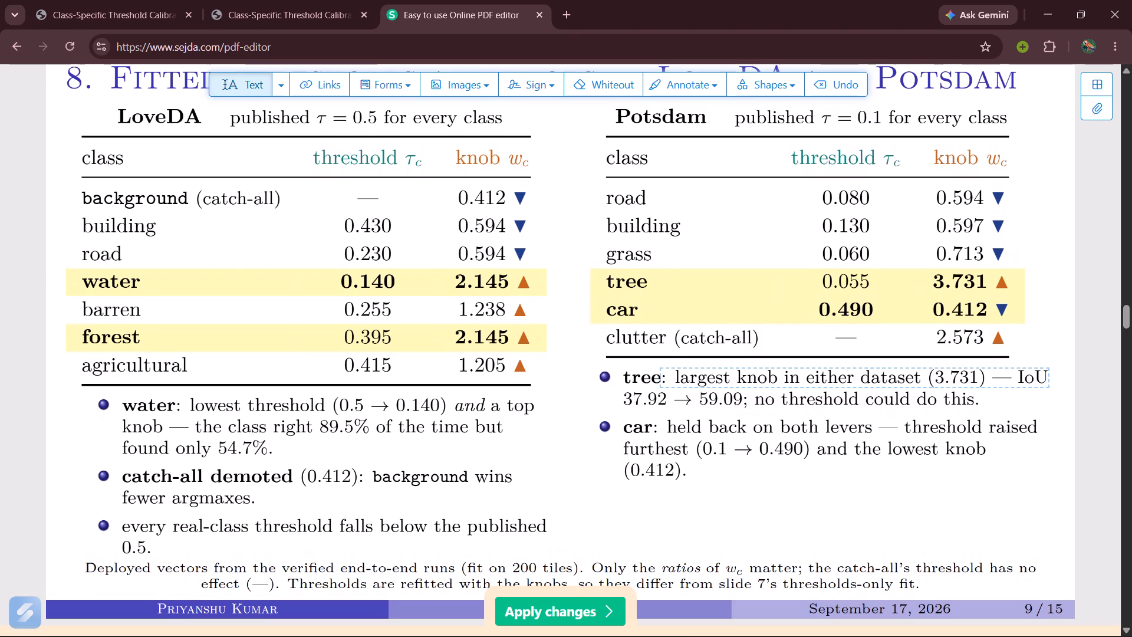
pyautogui.scroll(-2, 729, 377)
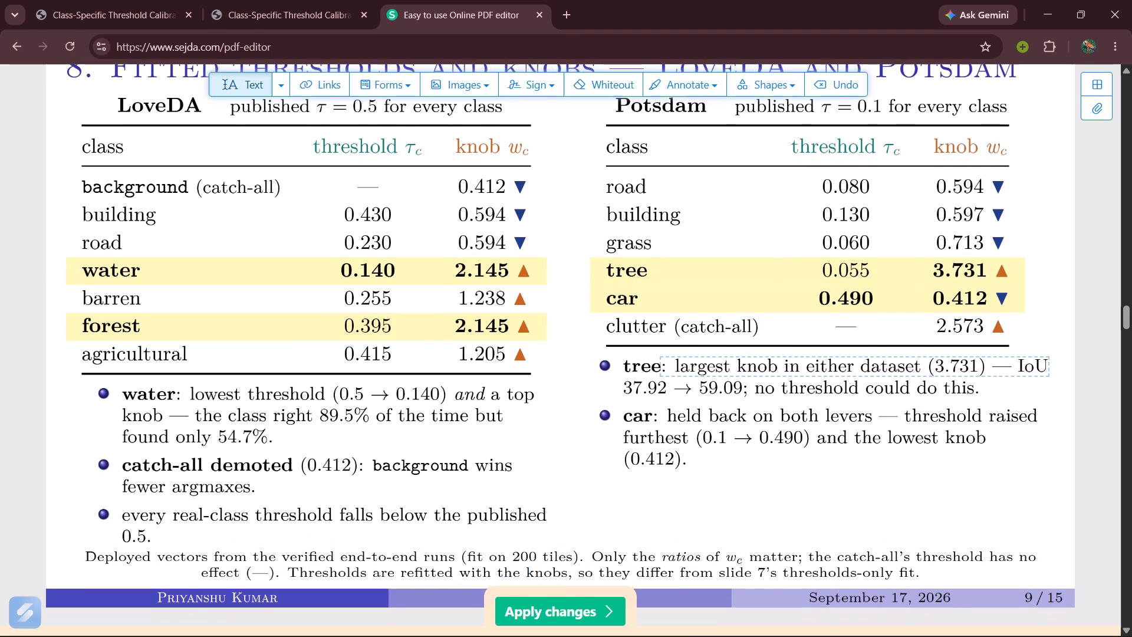
pyautogui.scroll(-6, 729, 377)
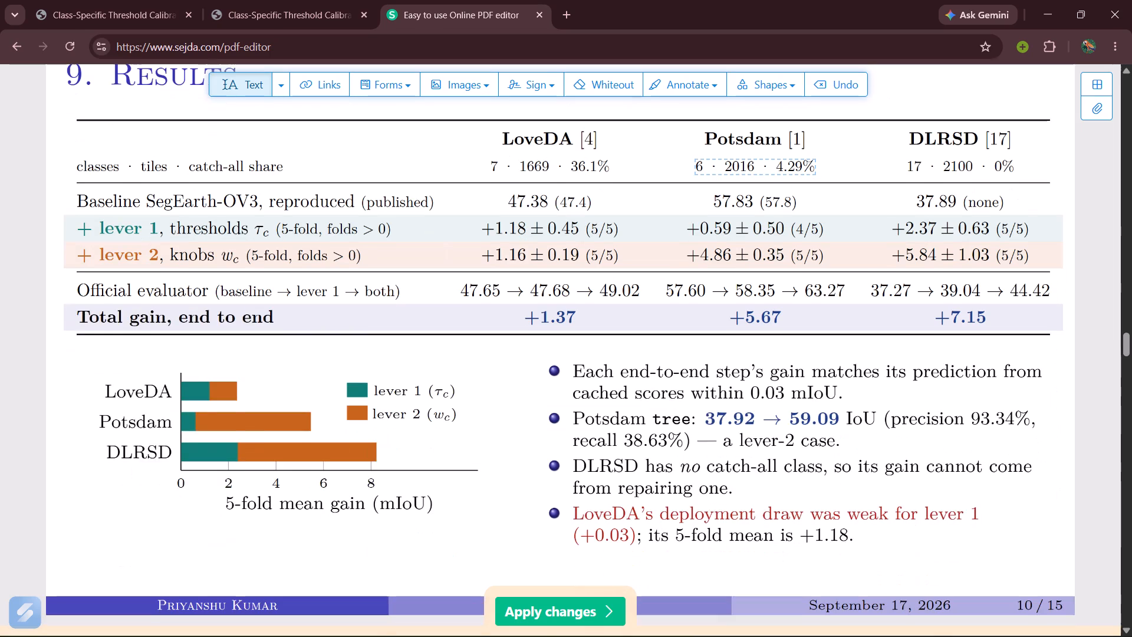
pyautogui.scroll(-1, 729, 377)
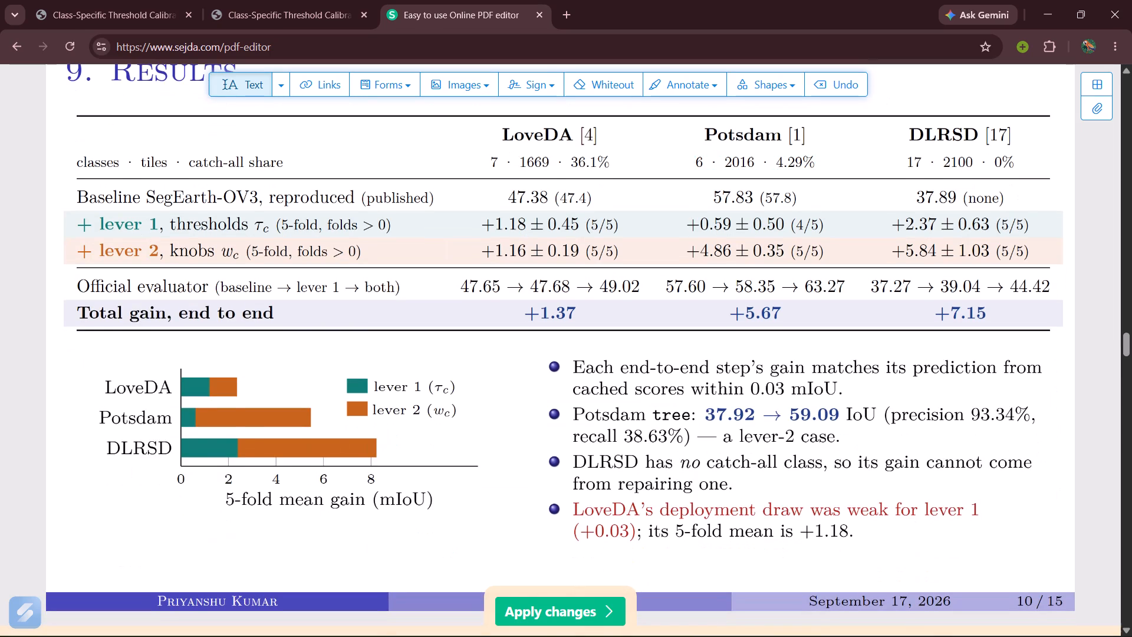
pyautogui.scroll(-3, 729, 377)
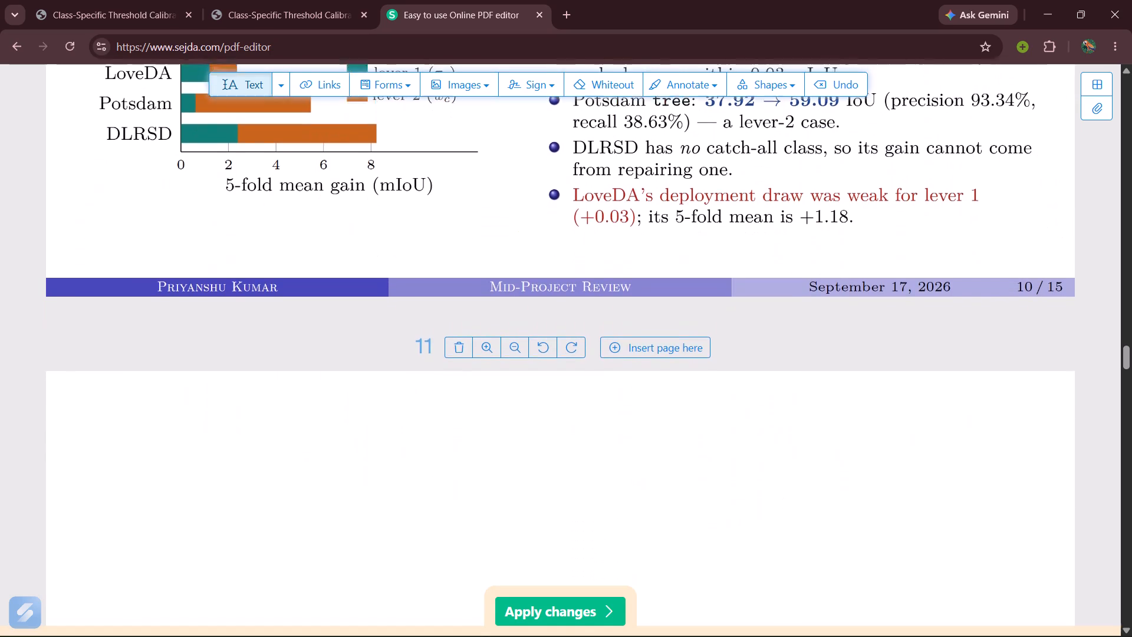
# Skim the remaining pages after the Results slide through to the end of the document.
pyautogui.scroll(-2, 729, 377)
pyautogui.scroll(7, 729, 377)
pyautogui.scroll(-10, 729, 377)
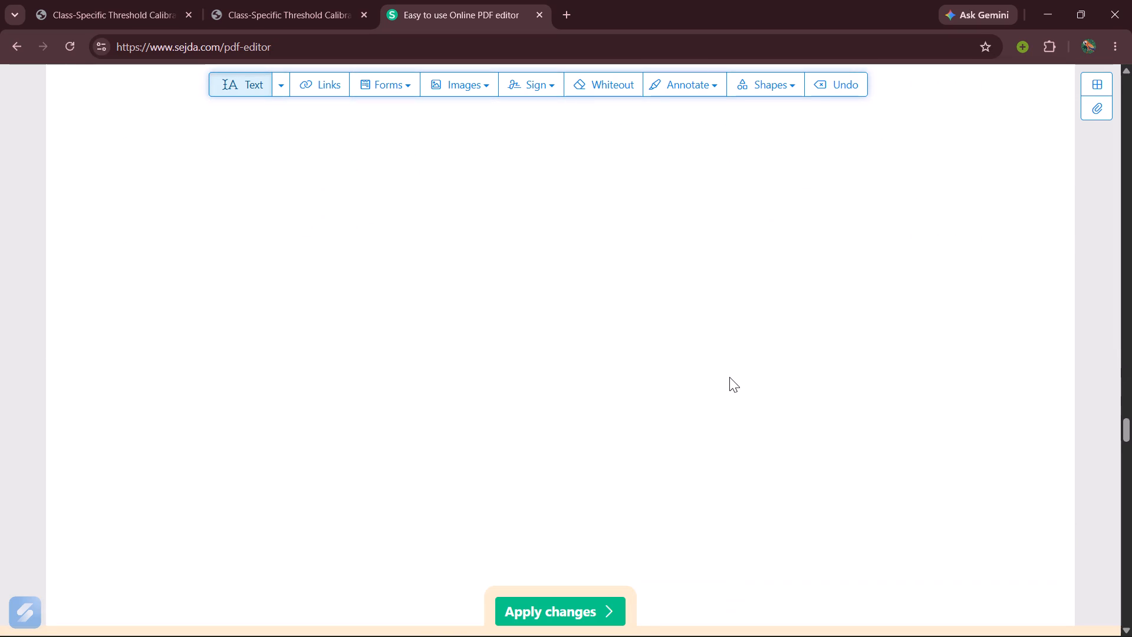
pyautogui.scroll(-8, 729, 377)
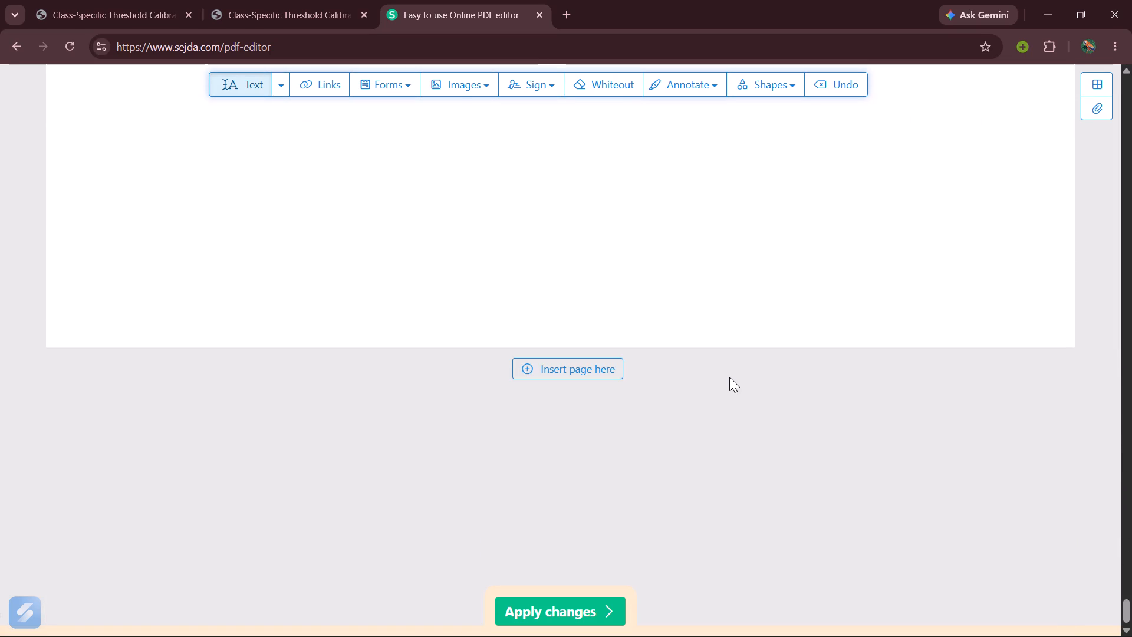
# Look back through the References slides and return to the title slide to check its title, author, supervisor, date and footer.
pyautogui.scroll(7, 729, 377)
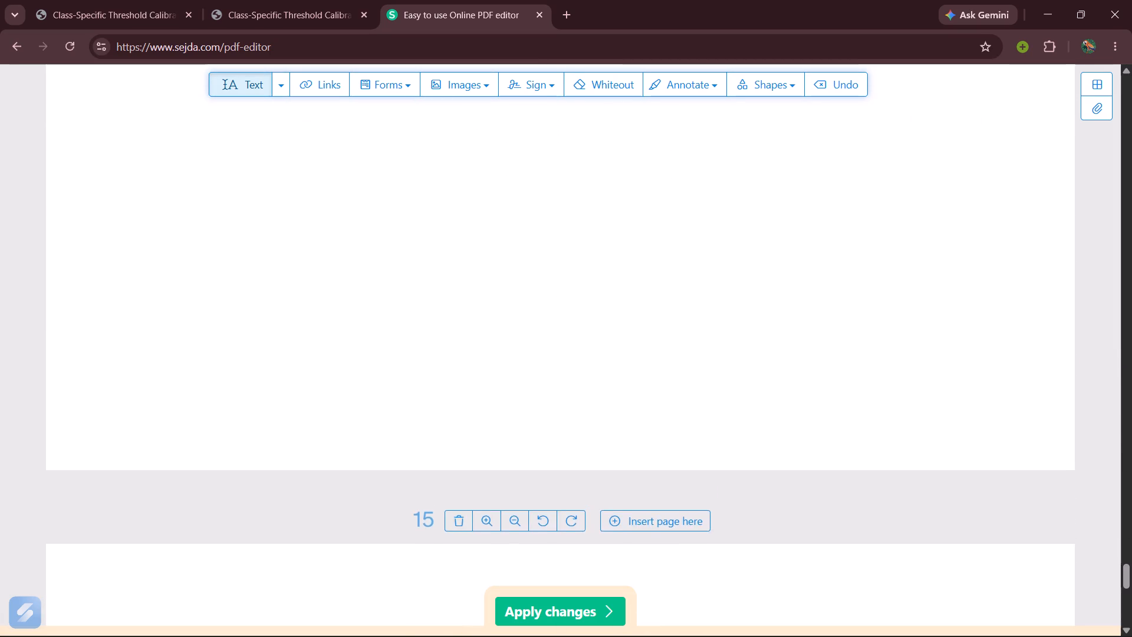
pyautogui.scroll(6, 729, 377)
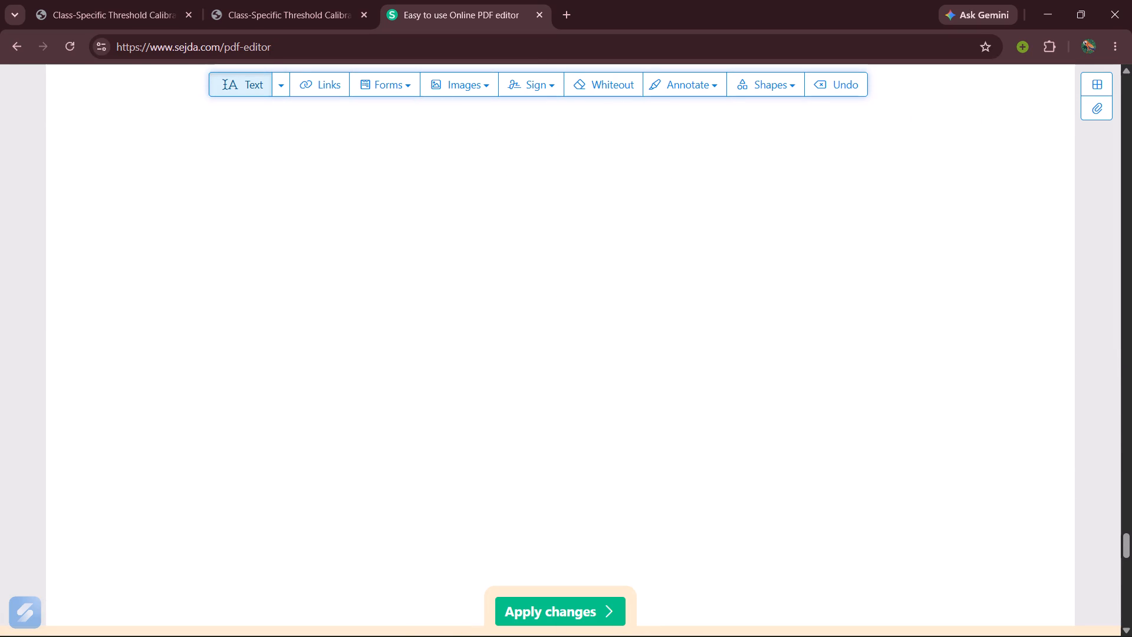
pyautogui.scroll(7, 729, 377)
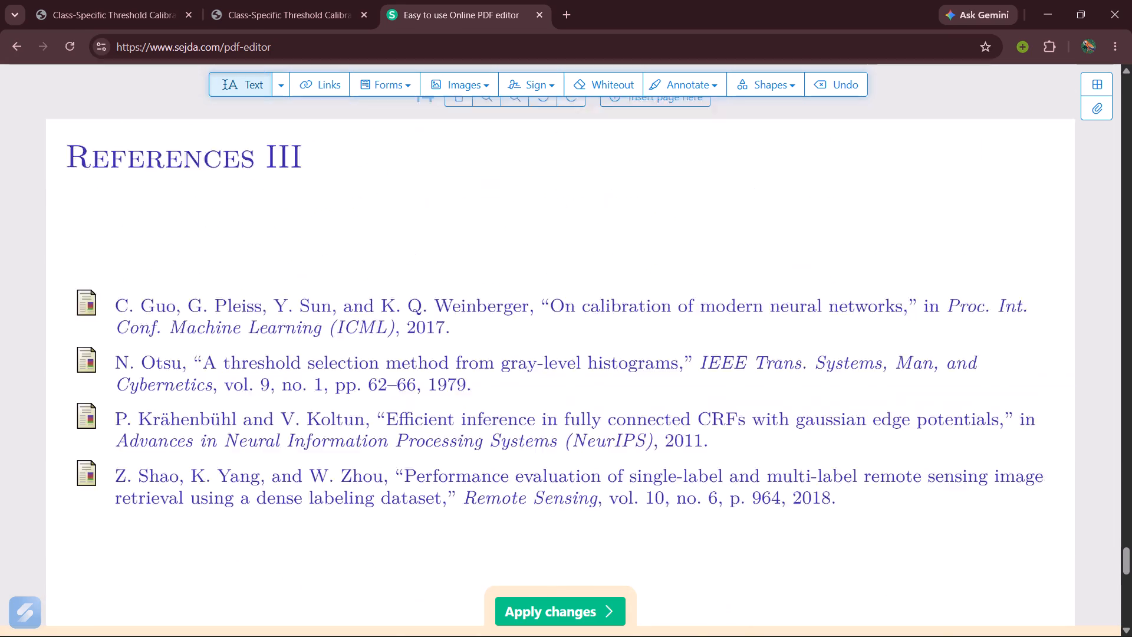
pyautogui.scroll(7, 729, 377)
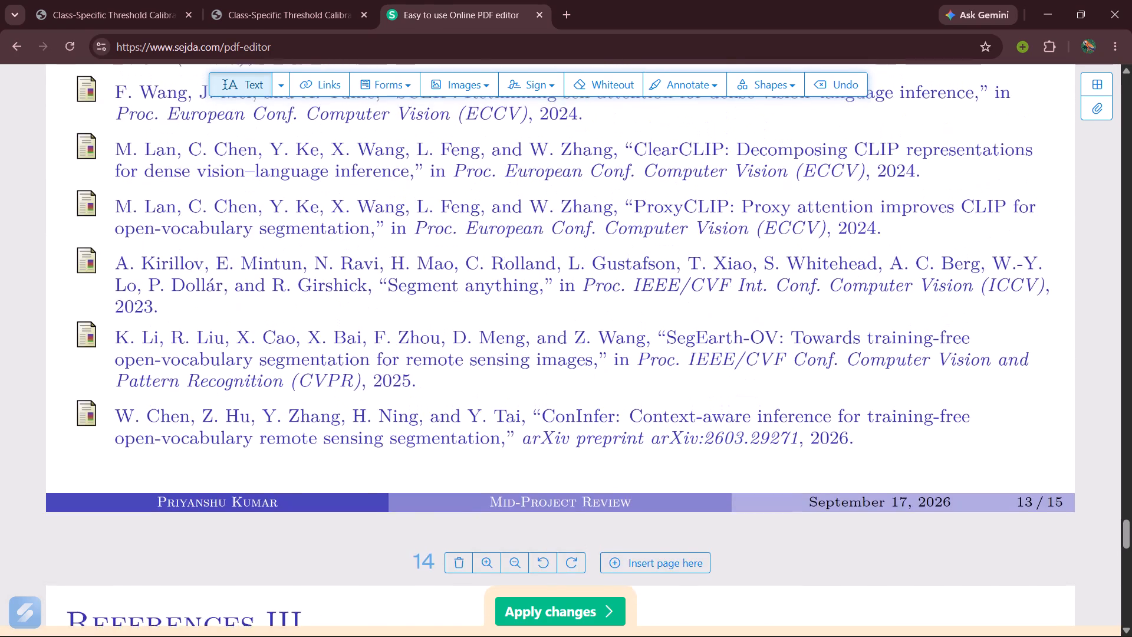
pyautogui.scroll(20, 729, 377)
pyautogui.scroll(6, 729, 377)
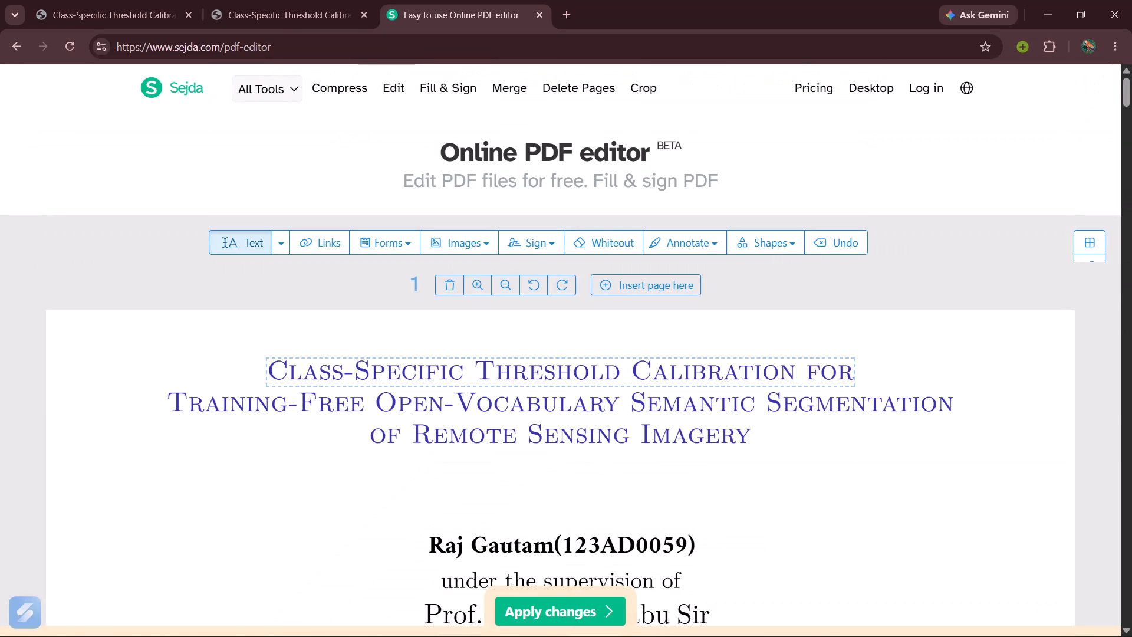
pyautogui.scroll(-2, 729, 377)
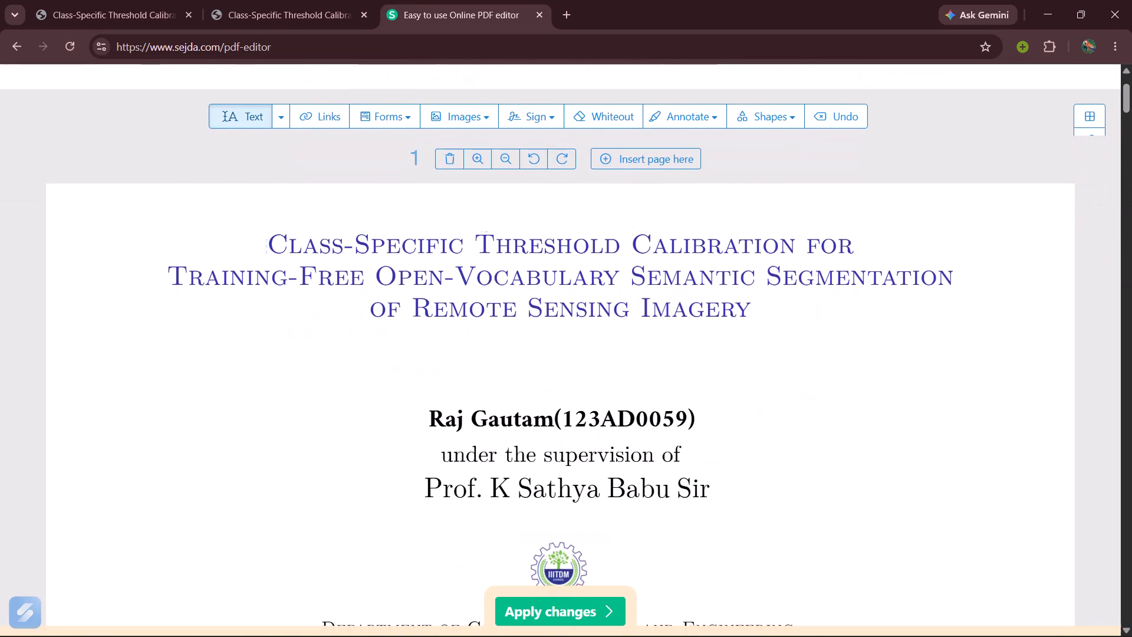
pyautogui.scroll(-1, 729, 377)
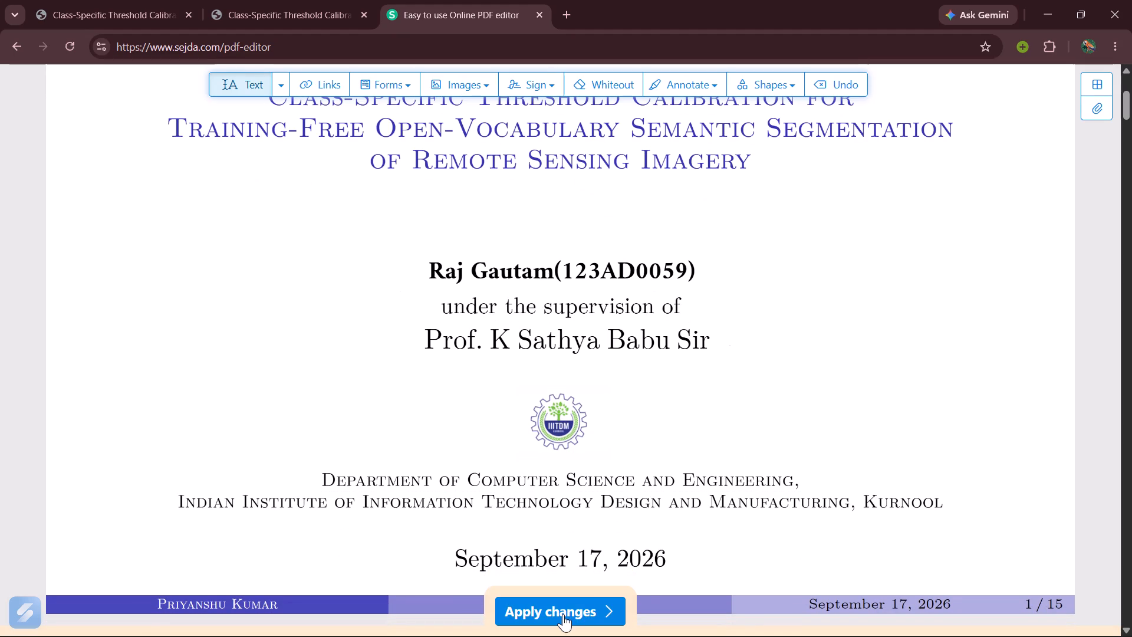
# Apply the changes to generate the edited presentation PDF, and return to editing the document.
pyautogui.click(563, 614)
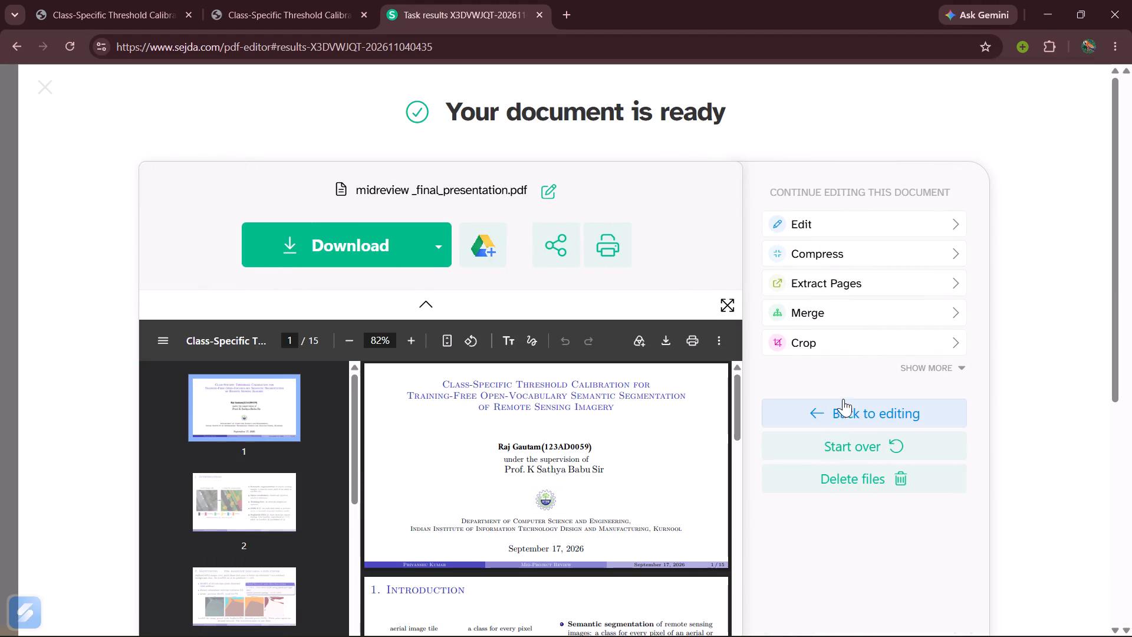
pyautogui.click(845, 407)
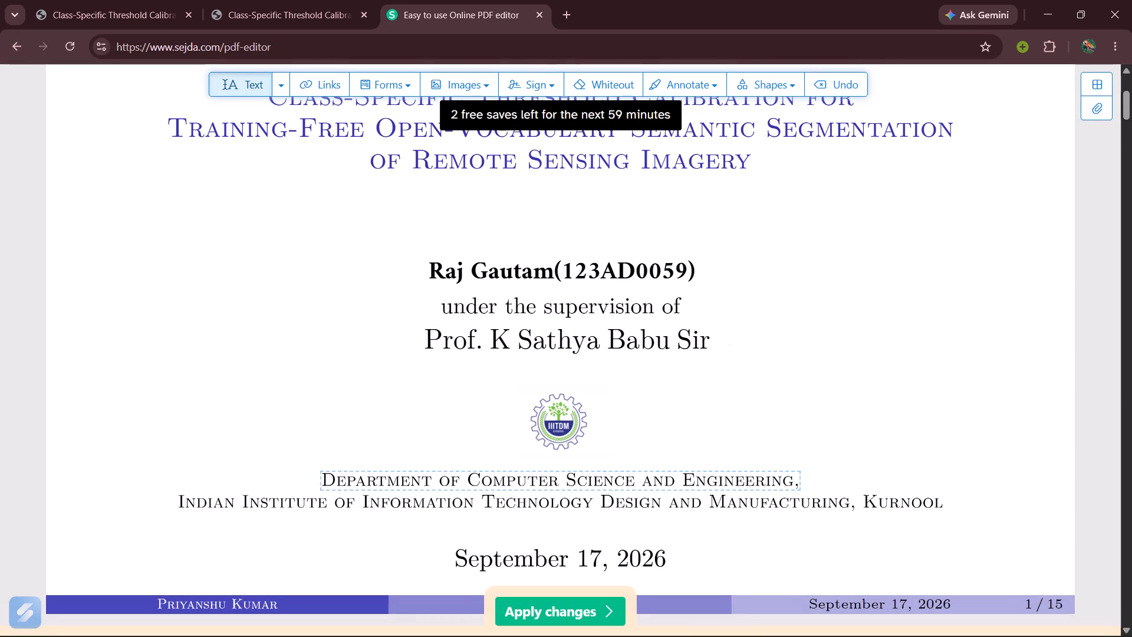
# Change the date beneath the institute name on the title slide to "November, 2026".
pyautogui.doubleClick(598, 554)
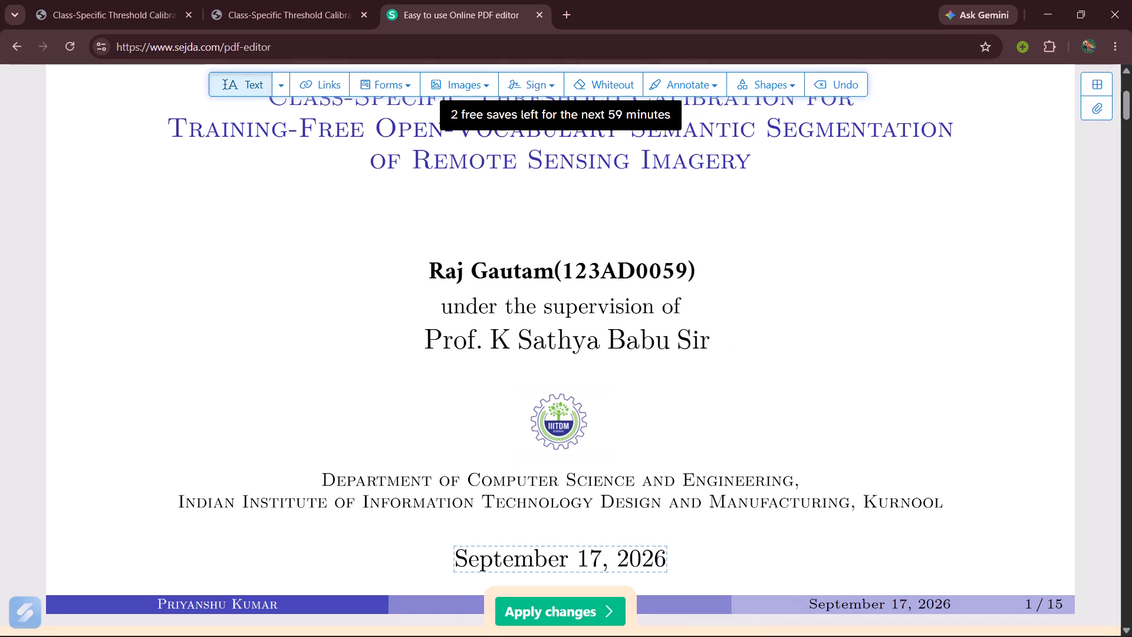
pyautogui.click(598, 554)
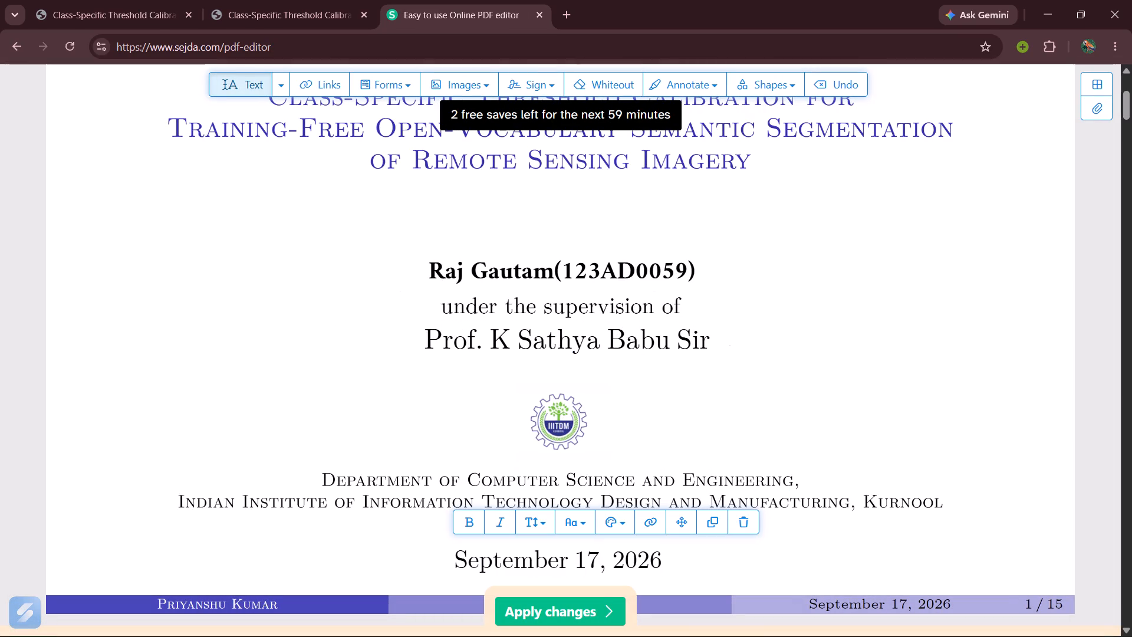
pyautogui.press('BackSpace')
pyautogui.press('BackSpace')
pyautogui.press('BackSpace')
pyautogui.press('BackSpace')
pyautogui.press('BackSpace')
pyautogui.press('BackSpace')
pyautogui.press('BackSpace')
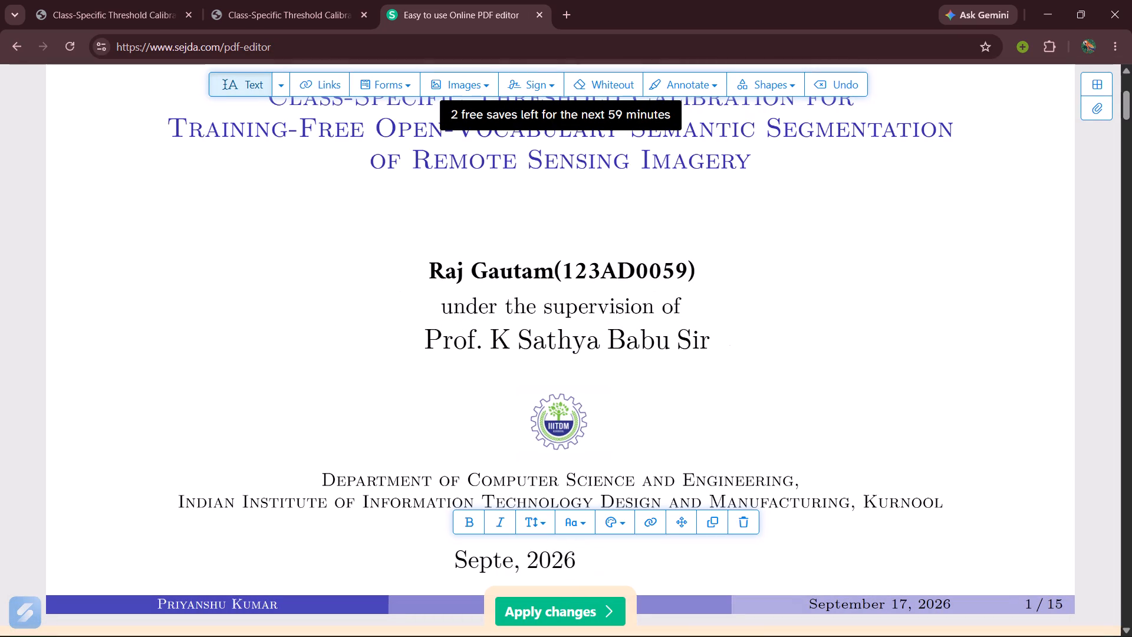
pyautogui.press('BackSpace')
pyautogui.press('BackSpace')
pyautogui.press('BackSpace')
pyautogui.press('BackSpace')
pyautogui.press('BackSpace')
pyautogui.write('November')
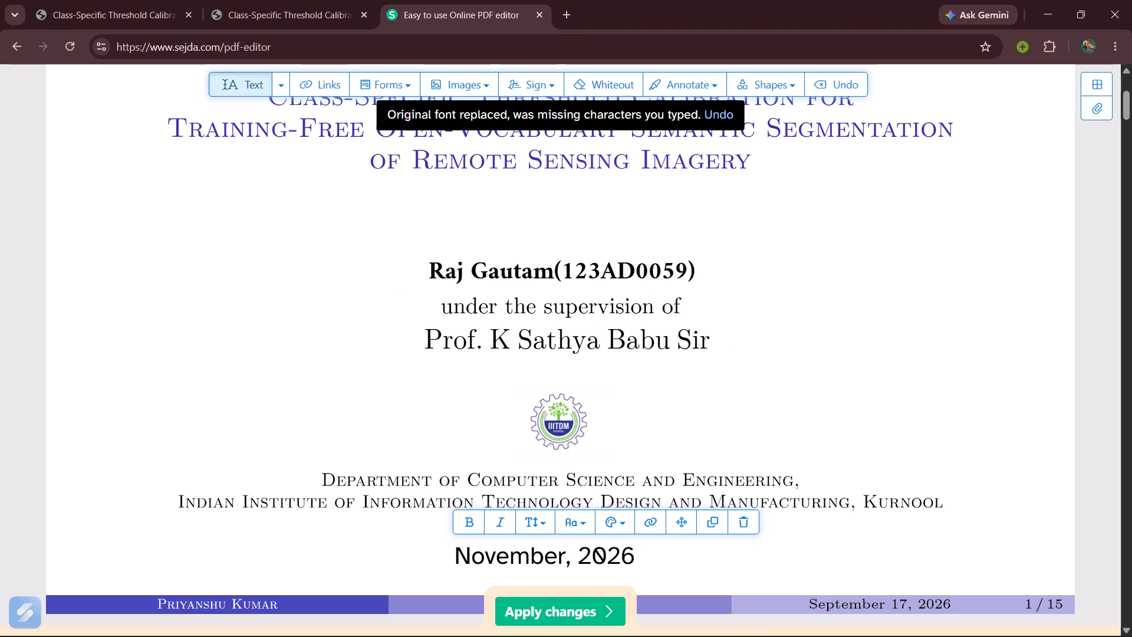
# Clear the whole date line beneath the institute name on the title slide.
pyautogui.press('Right')
pyautogui.press('Right')
pyautogui.press('Right')
pyautogui.press('Right')
pyautogui.press('Right')
pyautogui.press('Right')
pyautogui.press('BackSpace')
pyautogui.press('BackSpace')
pyautogui.press('BackSpace')
pyautogui.press('BackSpace')
pyautogui.press('BackSpace')
pyautogui.press('BackSpace')
pyautogui.press('BackSpace')
pyautogui.press('BackSpace')
pyautogui.press('BackSpace')
pyautogui.press('BackSpace')
pyautogui.press('BackSpace')
pyautogui.press('BackSpace')
pyautogui.press('BackSpace')
pyautogui.press('BackSpace')
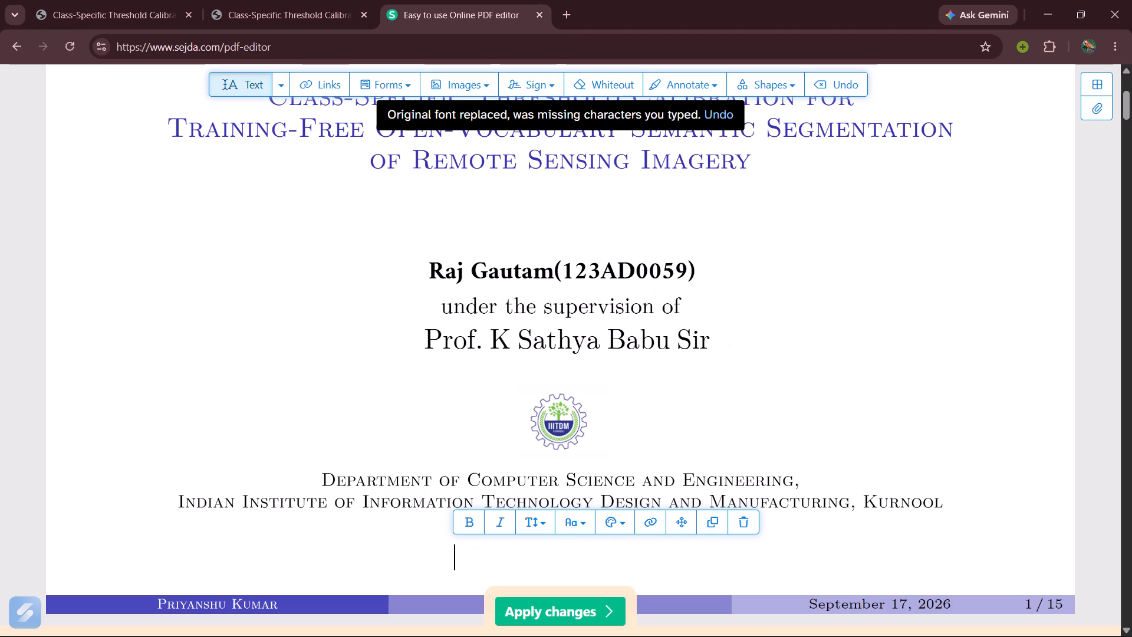
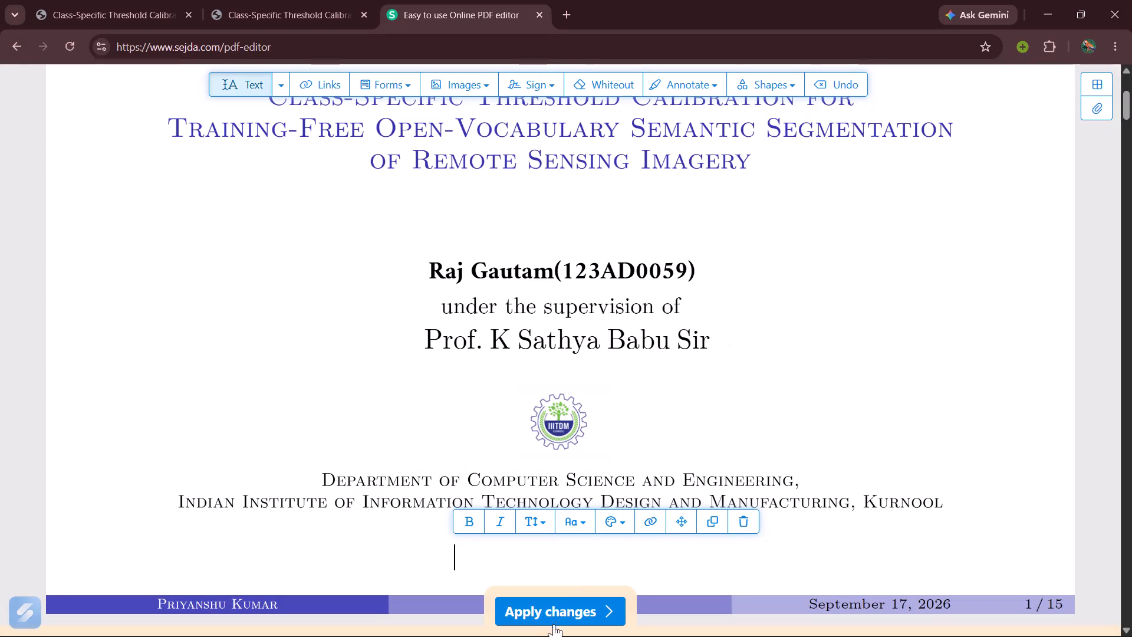
# Apply the changes to generate the edited presentation PDF and download it.
pyautogui.click(559, 603)
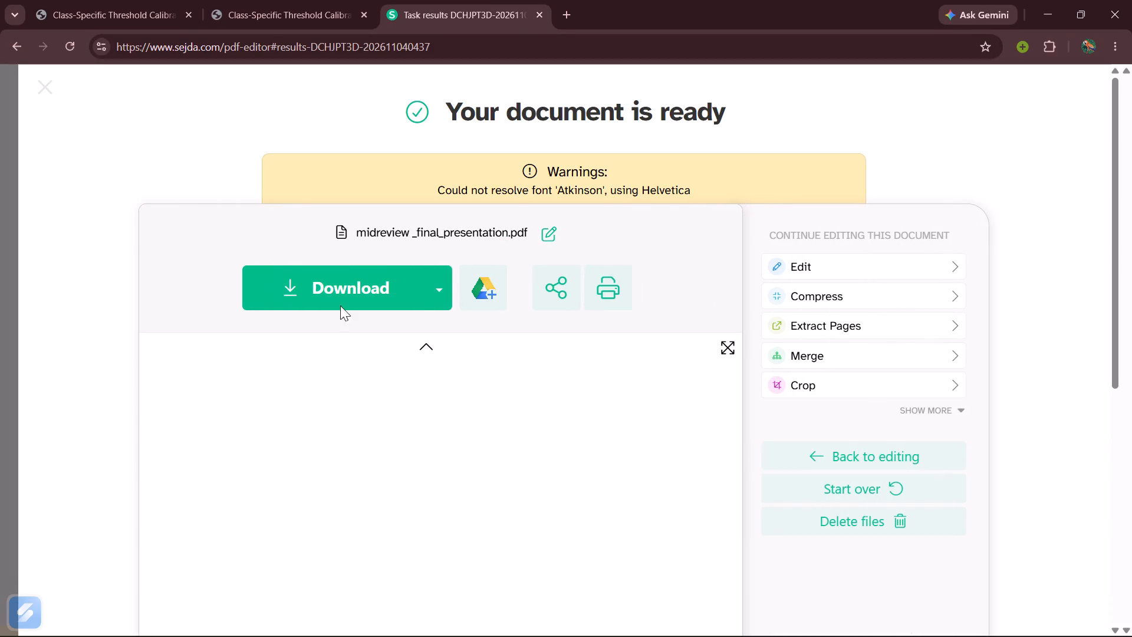
pyautogui.click(338, 296)
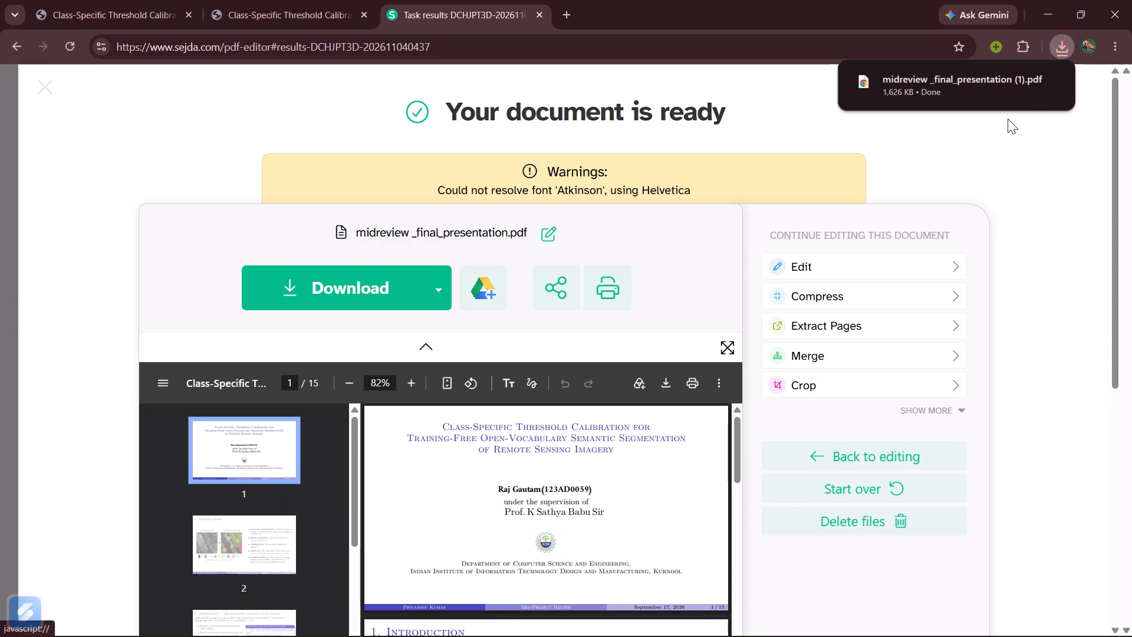
# Open the downloaded midreview _final_presentation (1).pdf to check its title slide.
pyautogui.click(1019, 71)
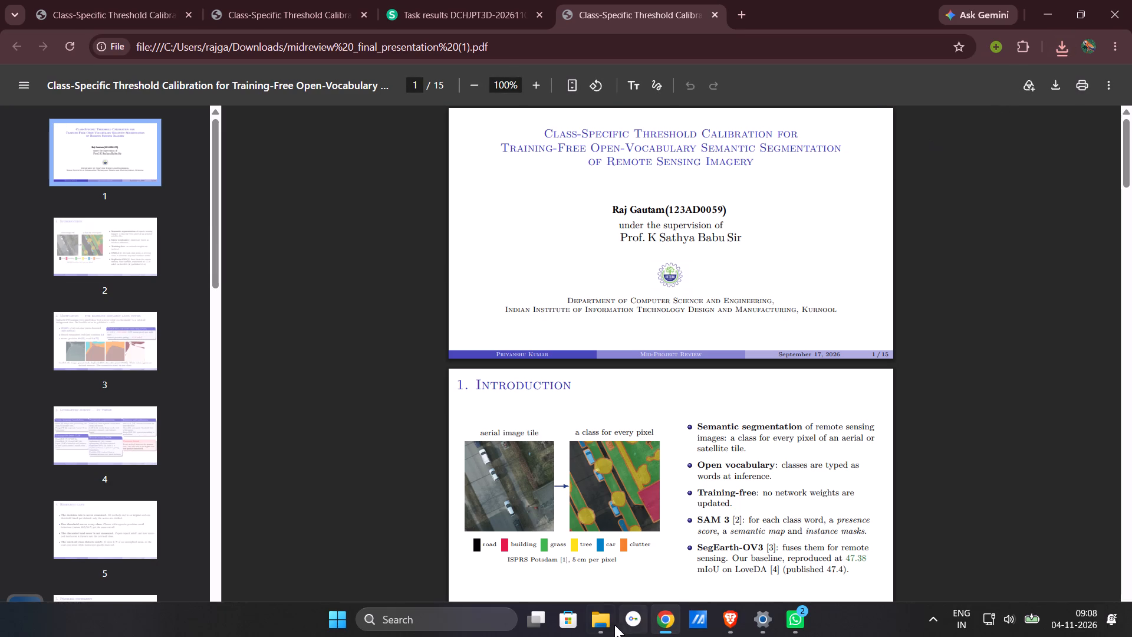
# In File Explorer, copy midreview _final_presentation (1) from the Downloads folder to the clipboard, and minimise the window.
pyautogui.click(595, 554)
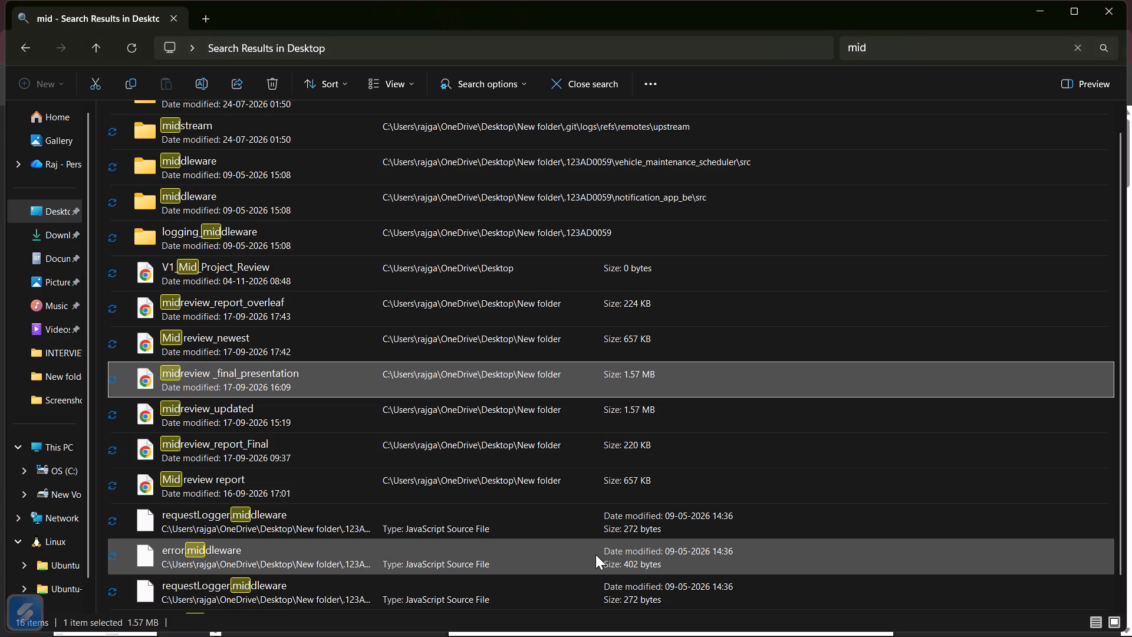
pyautogui.doubleClick(59, 233)
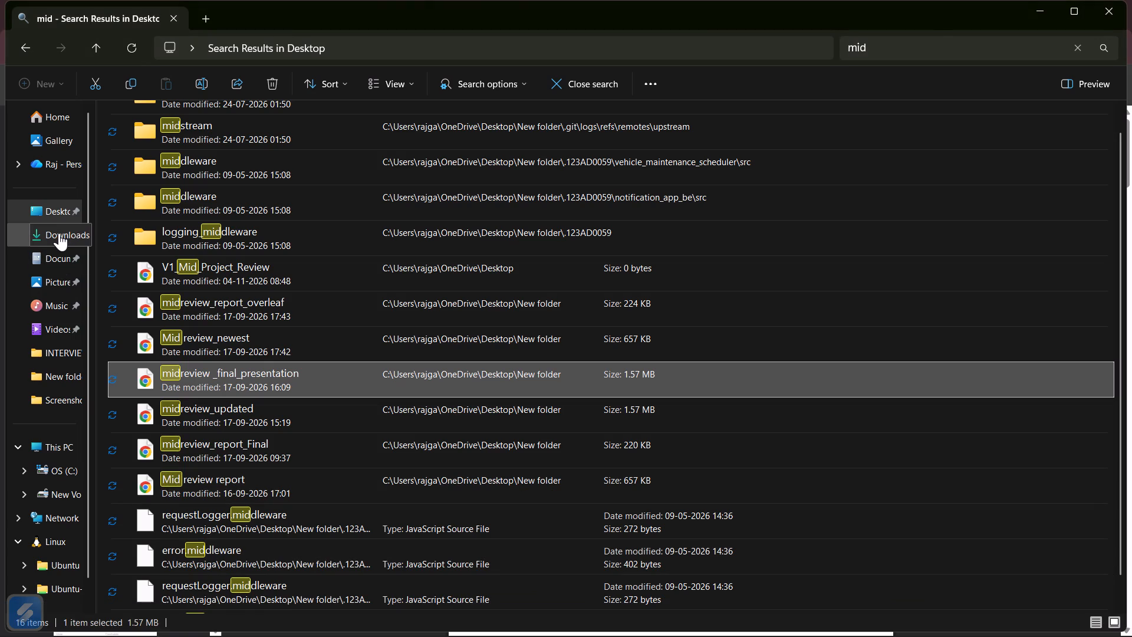
pyautogui.click(253, 146)
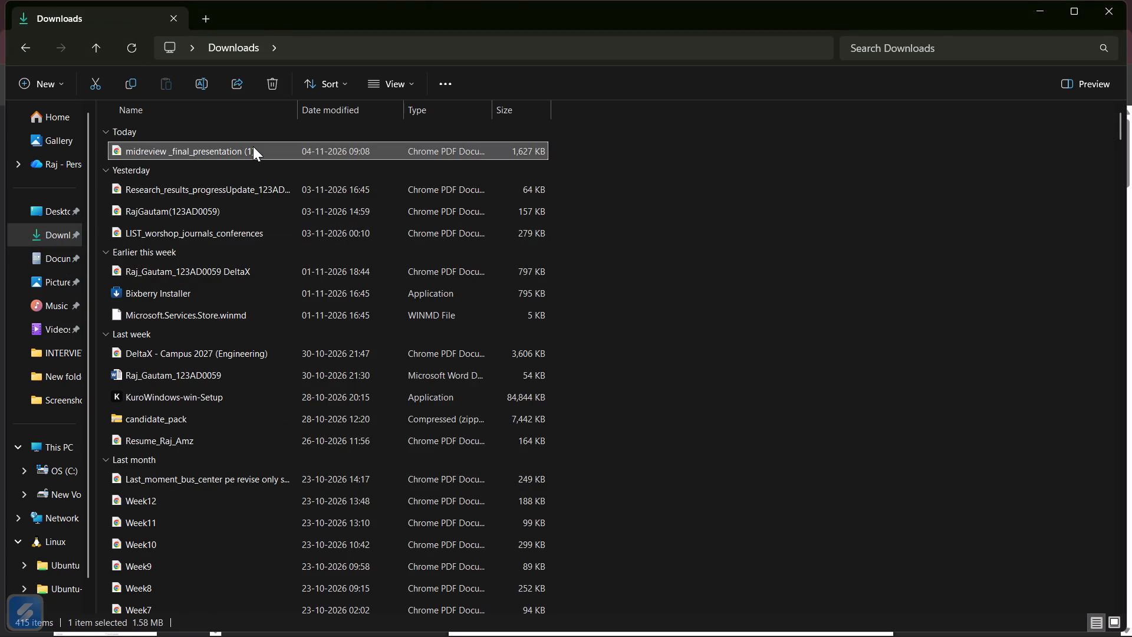
pyautogui.rightClick(253, 146)
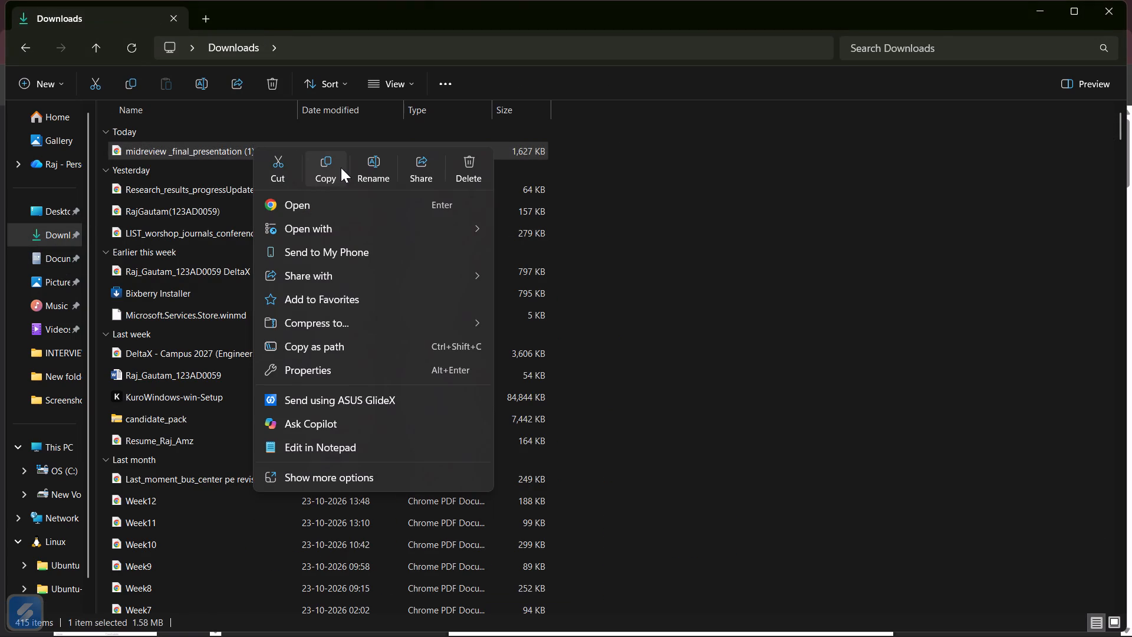
pyautogui.click(334, 166)
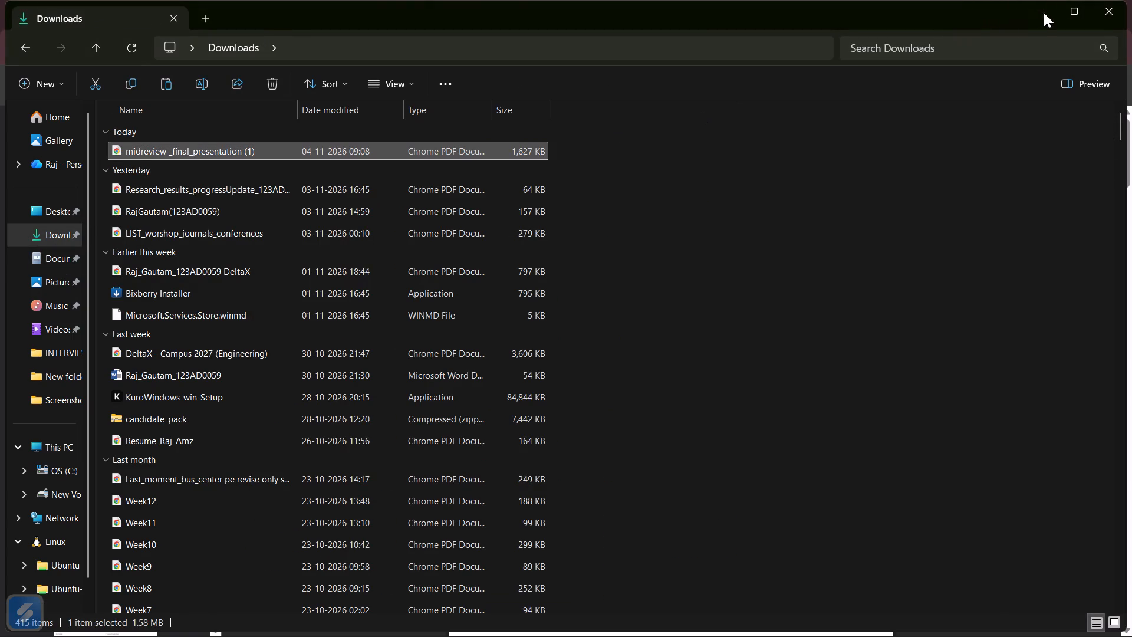
pyautogui.click(1043, 13)
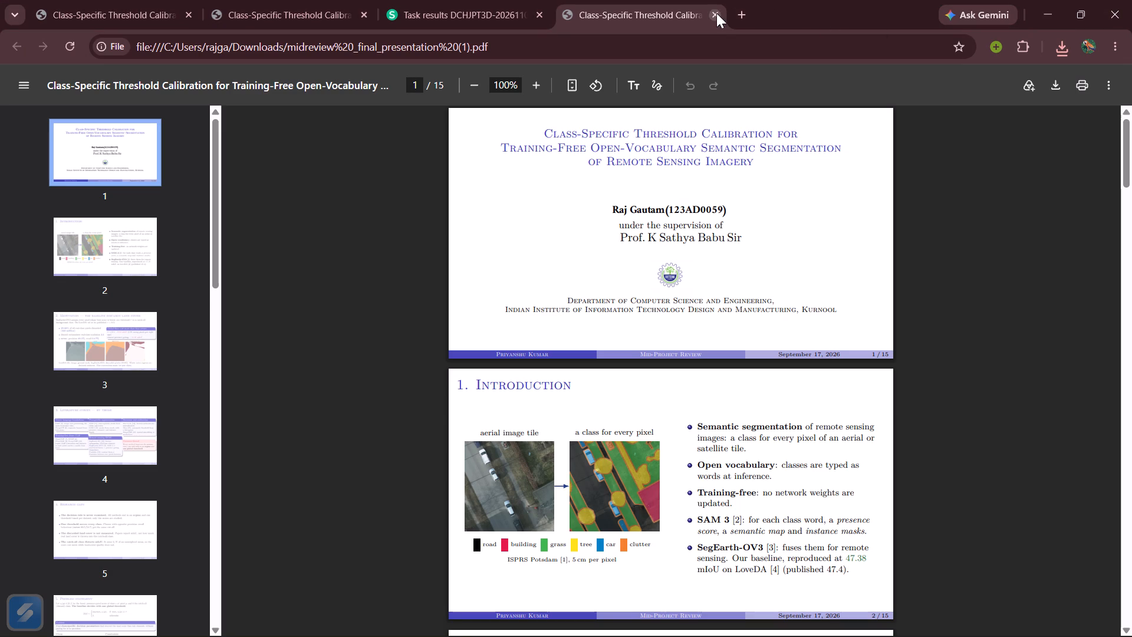
# Close the downloaded PDF, the Sejda results and the original presentation, and close the browser.
pyautogui.click(718, 13)
pyautogui.click(541, 16)
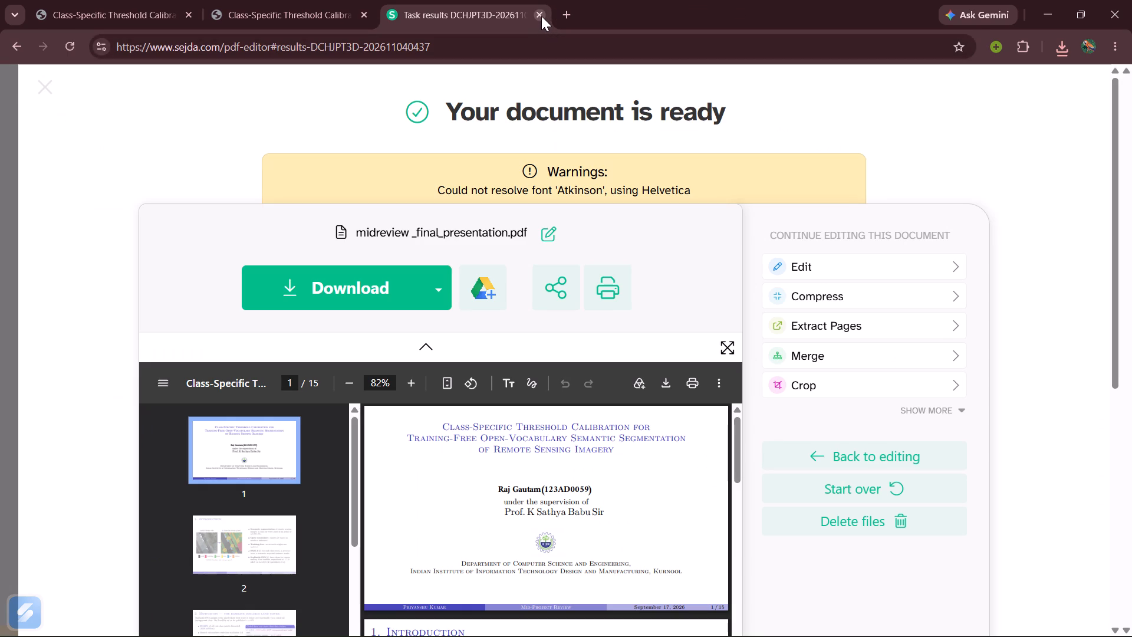
pyautogui.click(634, 152)
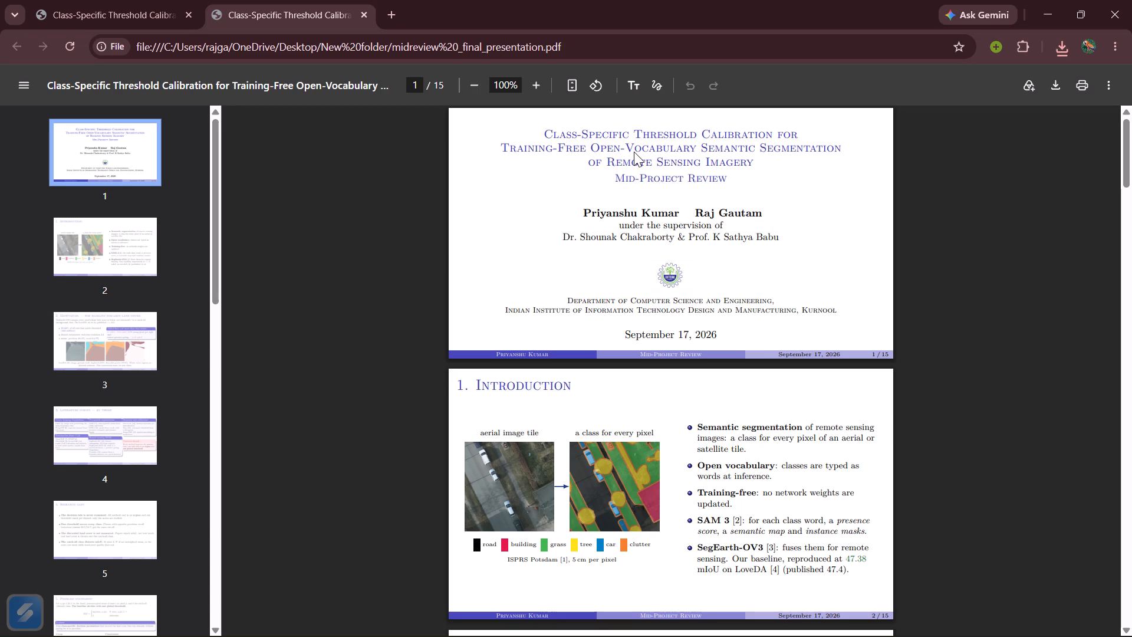
pyautogui.click(367, 17)
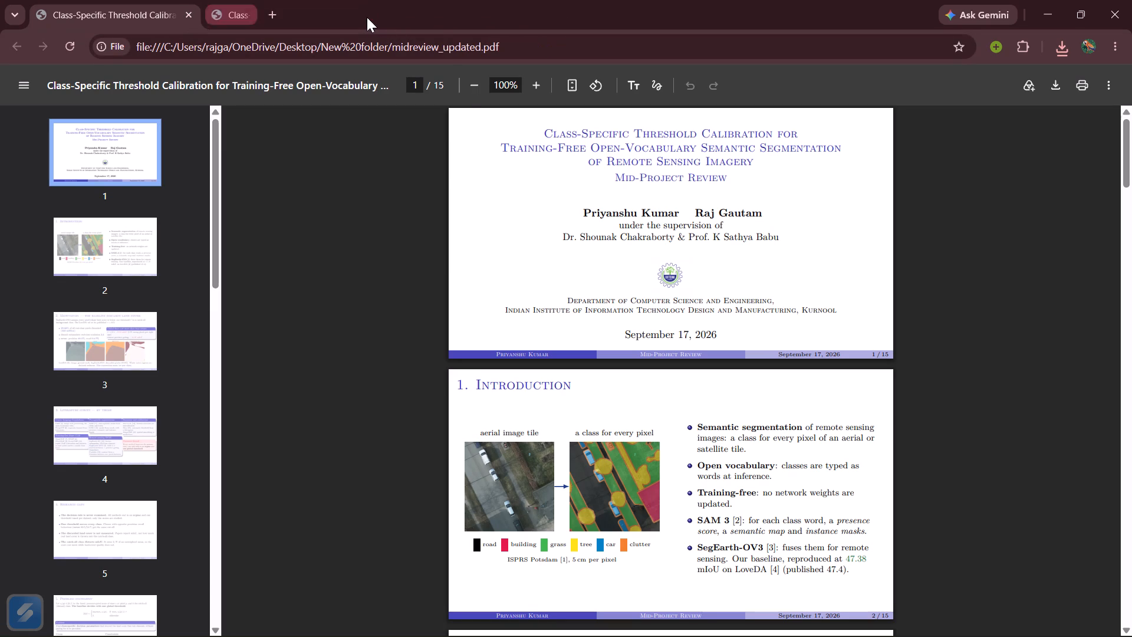
pyautogui.click(1131, 8)
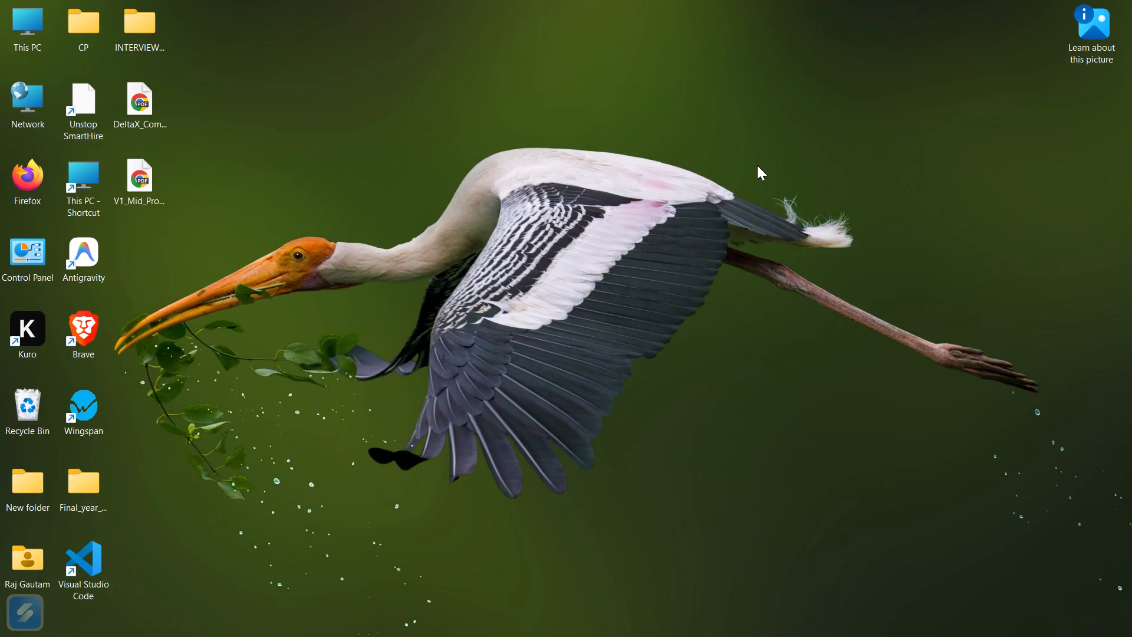
# Open WhatsApp.
pyautogui.click(447, 309)
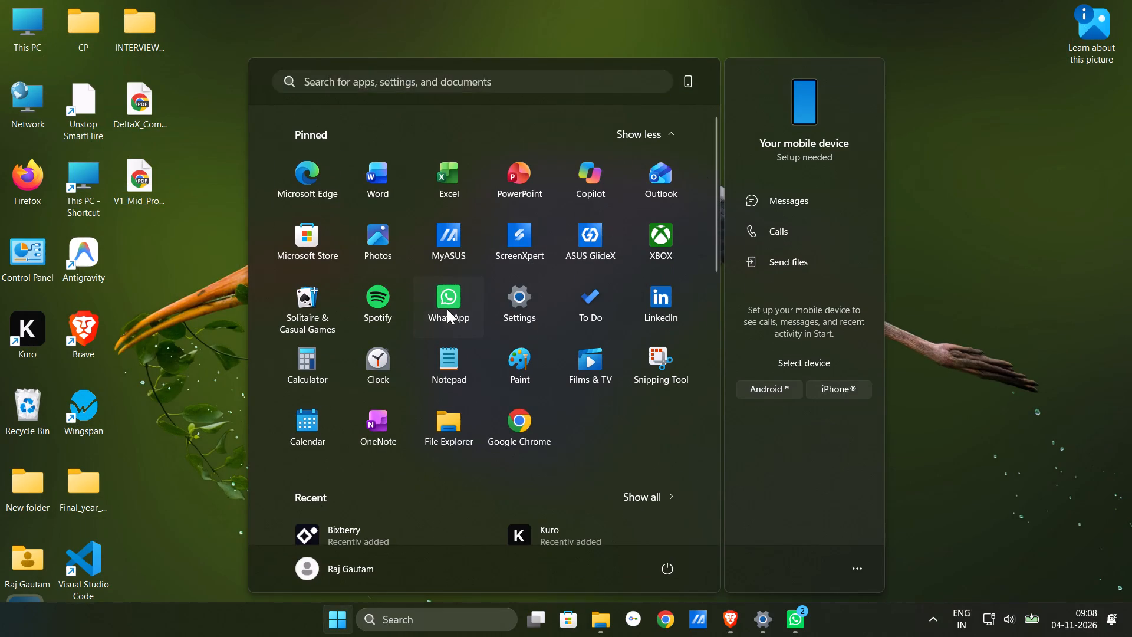